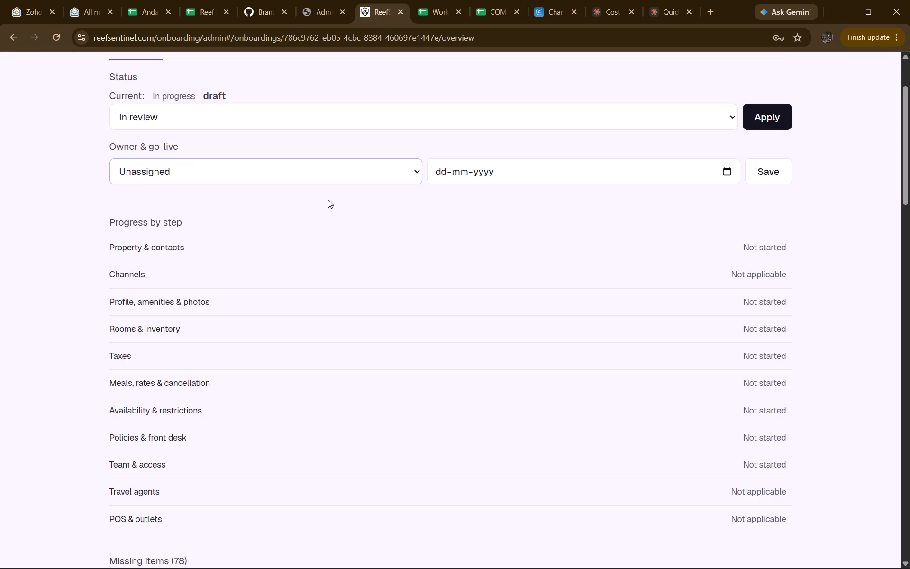
Apply the chosen "in review" status to the hotel onboarding.
click(780, 114)
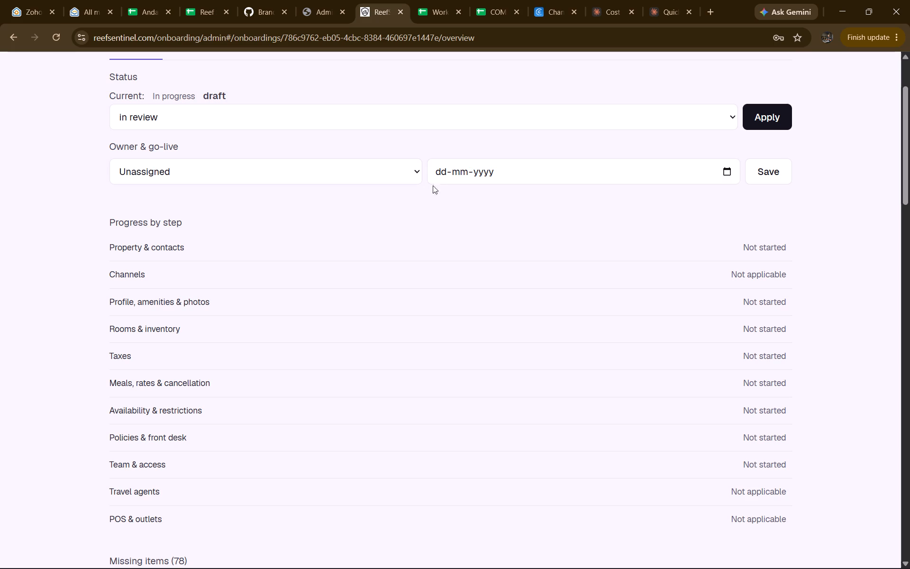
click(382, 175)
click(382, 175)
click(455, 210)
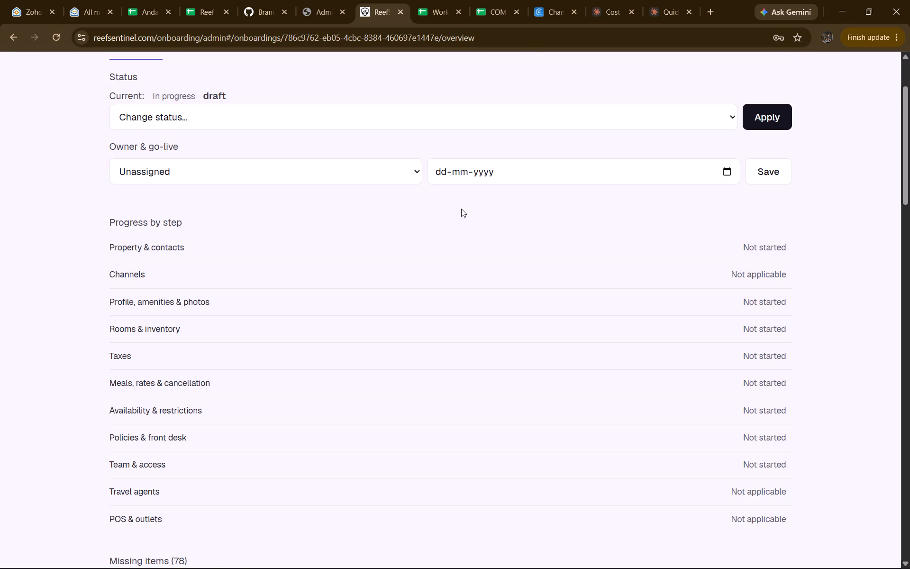
Review the onboarding's missing items and its submitted setup details, including the hotel information, rooms and prices.
scroll(461, 209, down, 4)
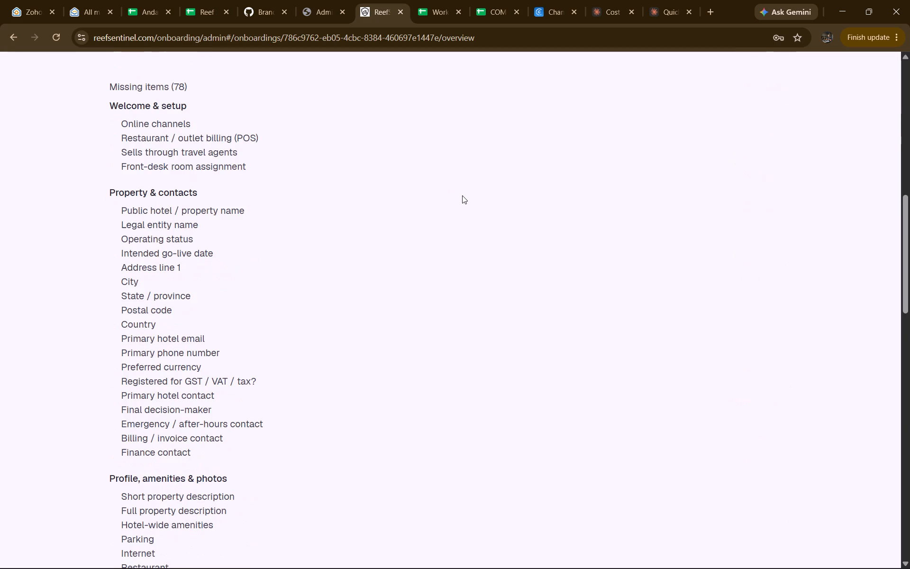
scroll(381, 186, up, 6)
click(185, 145)
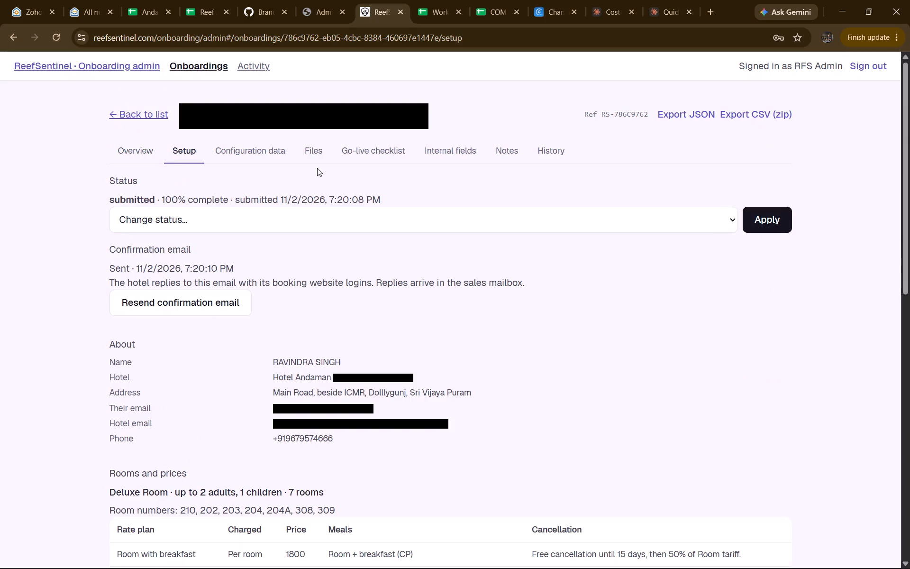
scroll(483, 165, down, 2)
scroll(483, 165, up, 2)
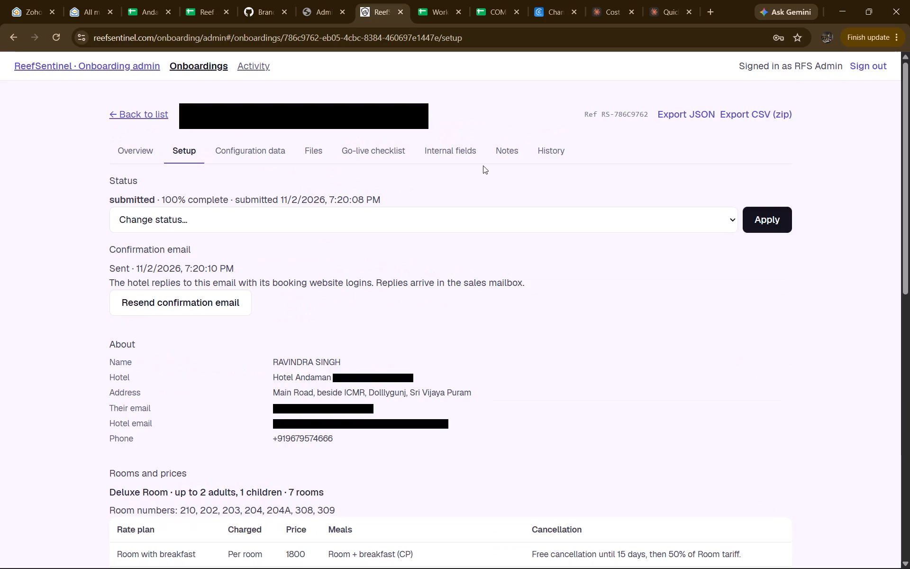
scroll(483, 165, down, 1)
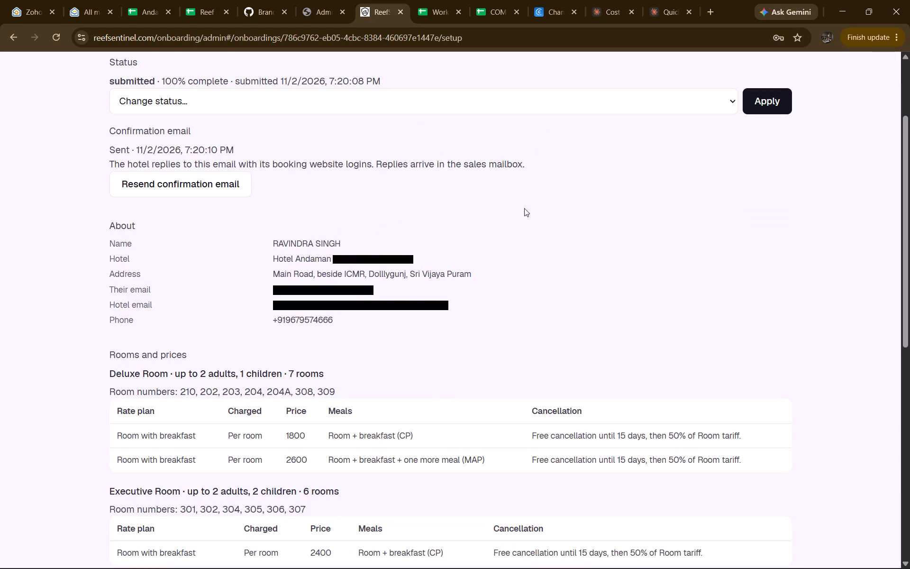
scroll(524, 208, down, 1)
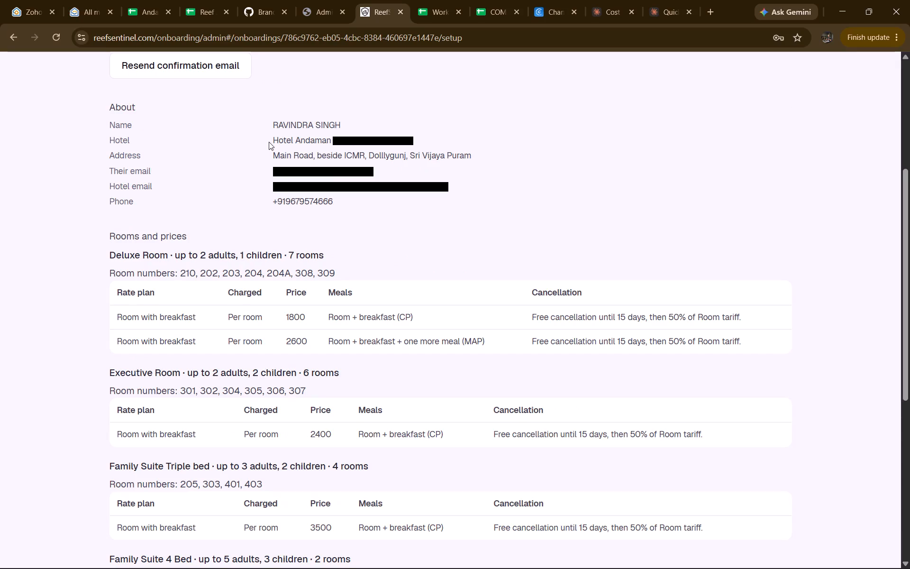
Select the hotel's name in the About details of the onboarding's setup.
drag(272, 139, 414, 146)
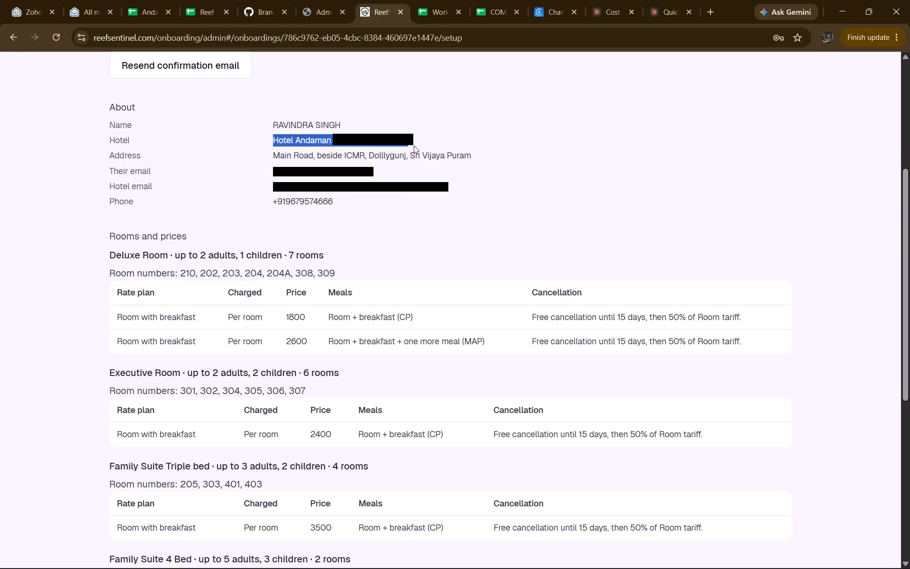
Copy the hotel's name from the About section of the onboarding's setup details.
drag(414, 146, 416, 146)
key(ctrl+c)
key(ctrl+c)
click(536, 166)
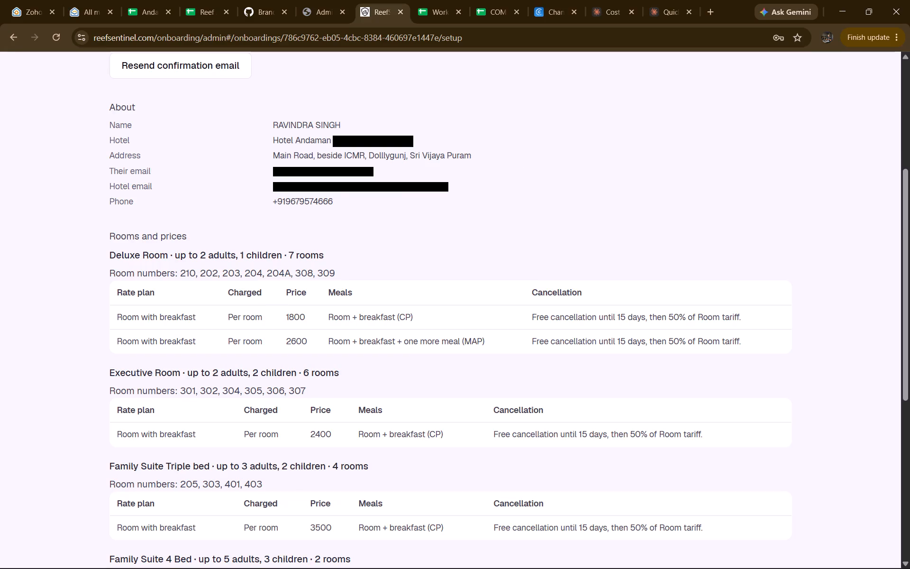
Start a new account of type Hotel (property owner) in the RFS Admin Panel and fill in the copied hotel name.
click(319, 14)
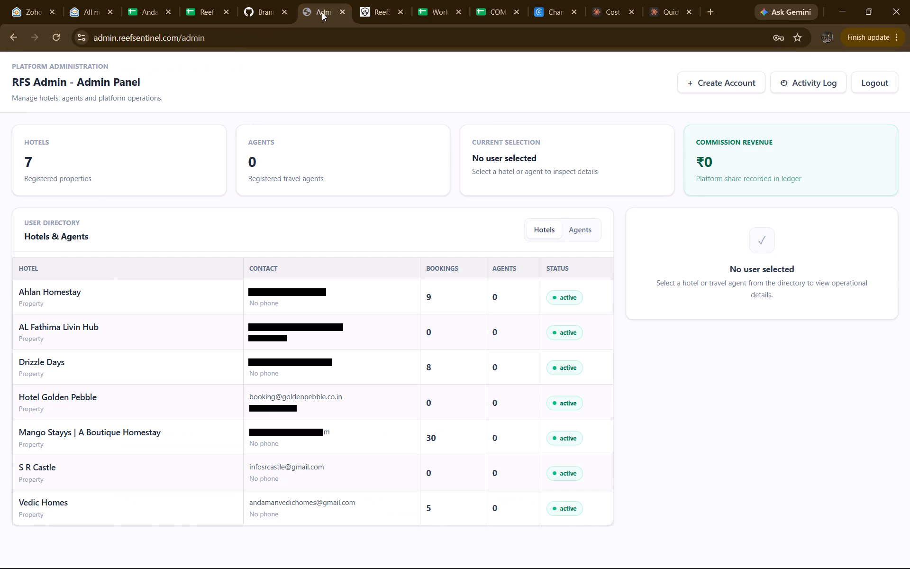
click(693, 78)
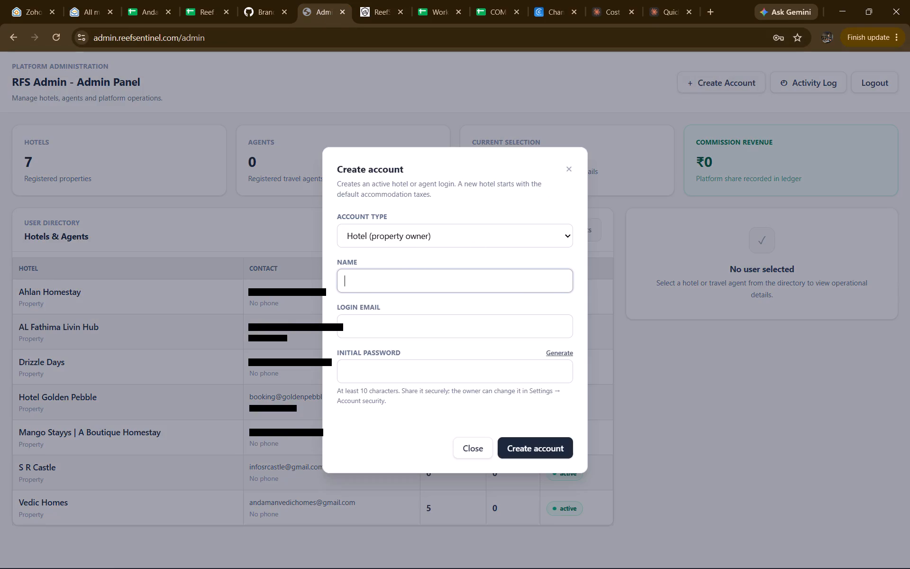
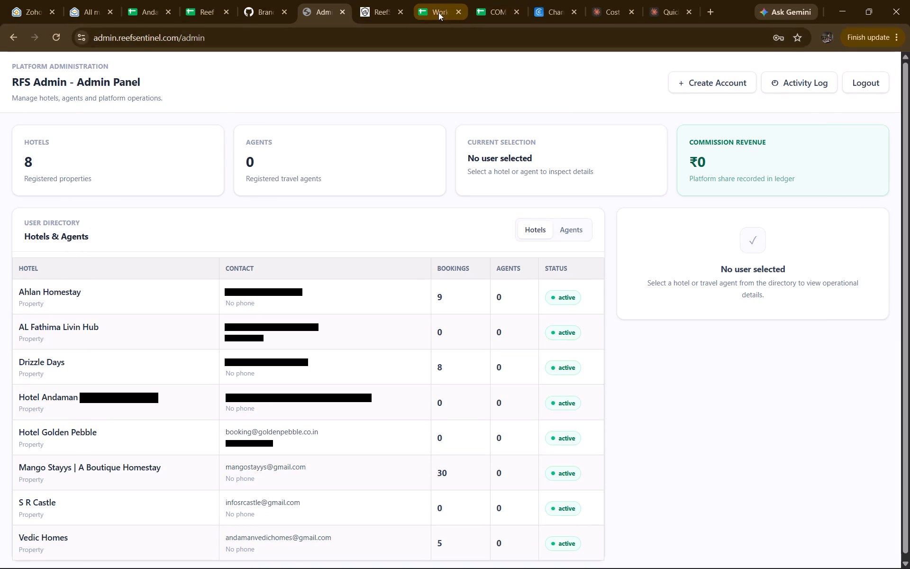
Switch to the Tech Task Log sheet of the Work Tracker spreadsheet and look through the logged tasks down to the first empty row.
click(438, 12)
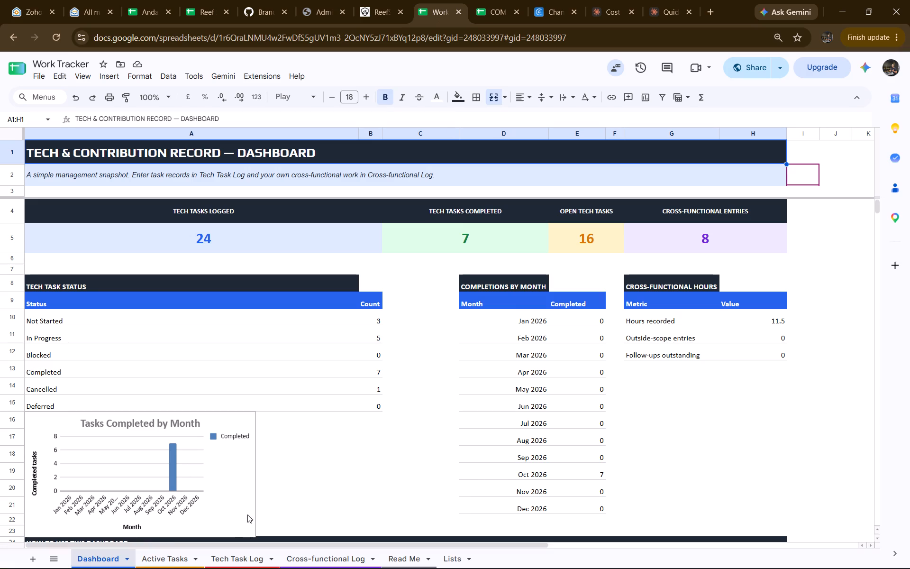
click(175, 562)
click(217, 561)
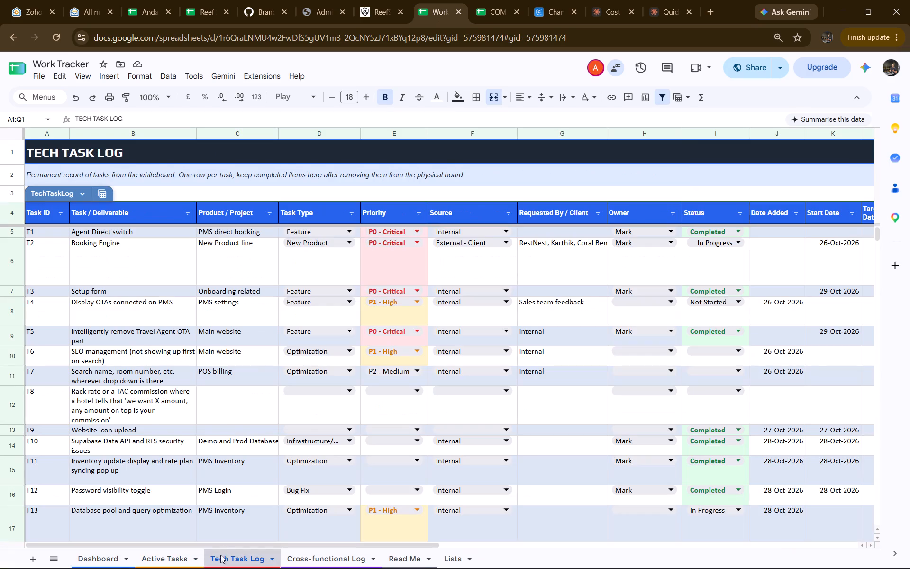
scroll(128, 371, up, 8)
scroll(127, 399, down, 2)
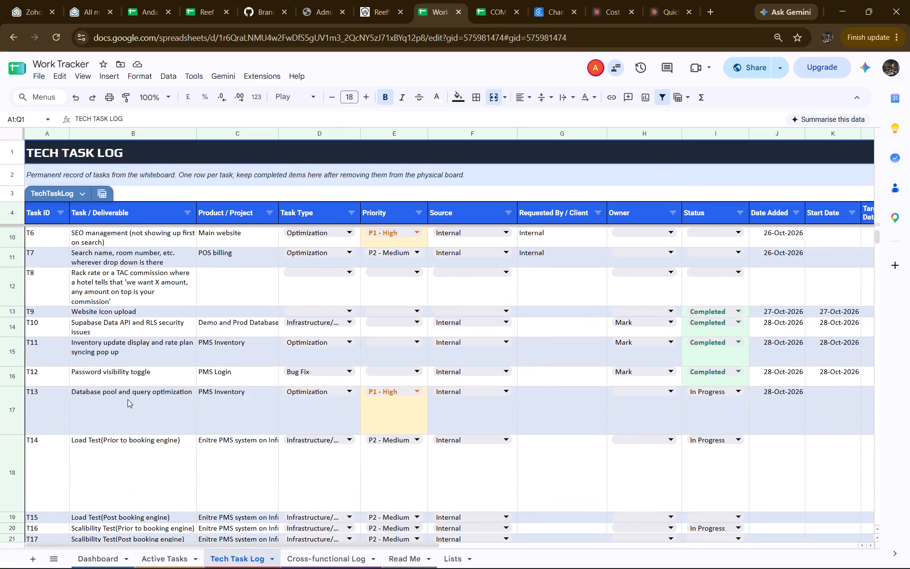
scroll(128, 394, up, 6)
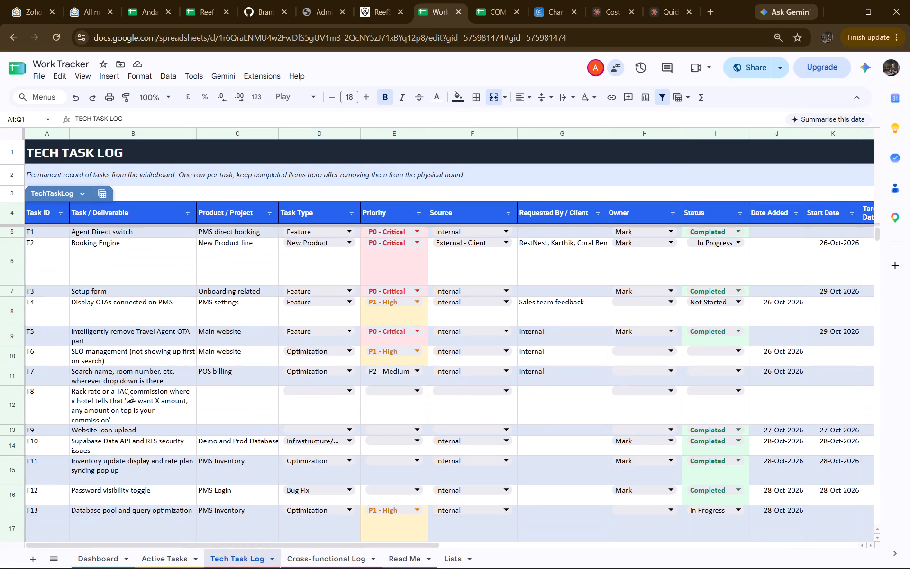
scroll(128, 394, up, 4)
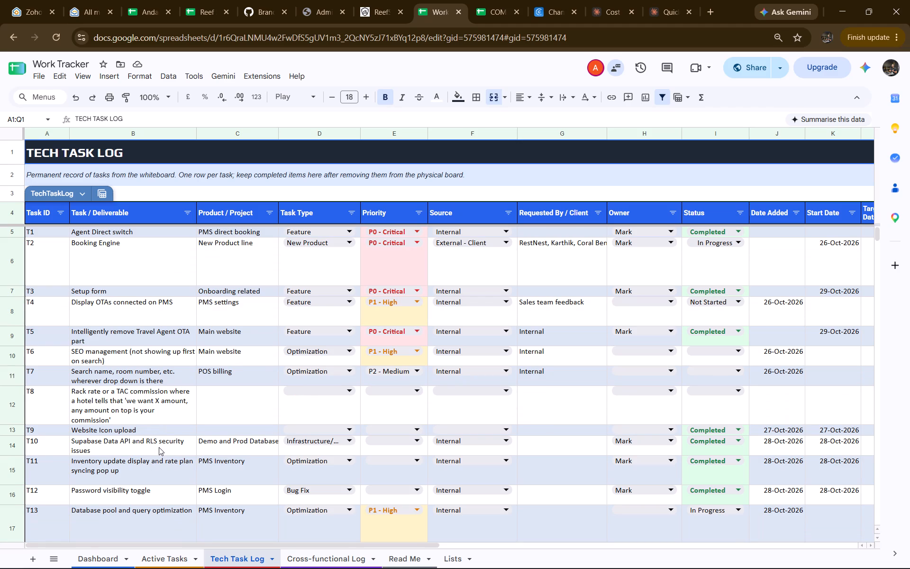
scroll(156, 446, down, 1)
scroll(156, 446, up, 2)
scroll(156, 446, down, 2)
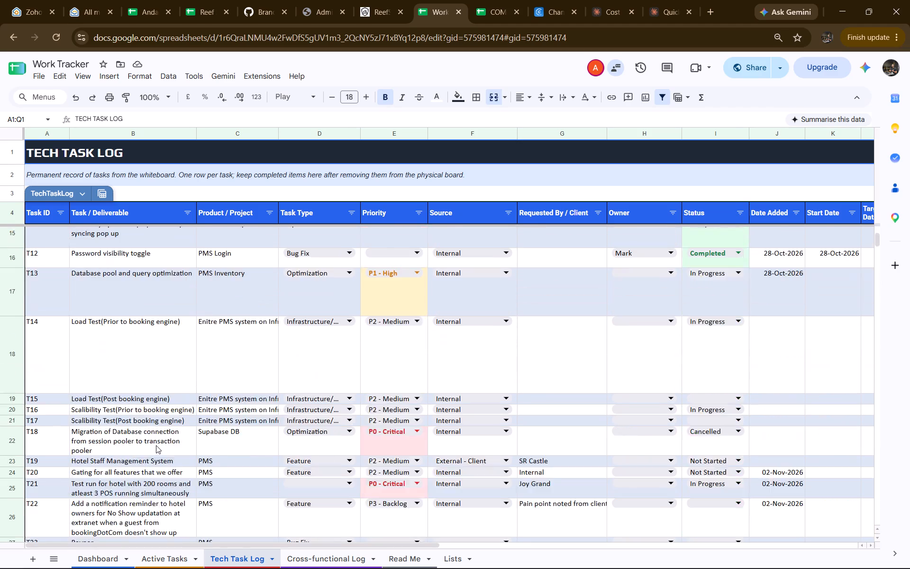
scroll(156, 445, down, 3)
scroll(156, 441, up, 2)
Enter "Loading buffer icon" as the task/deliverable for T25.
click(116, 449)
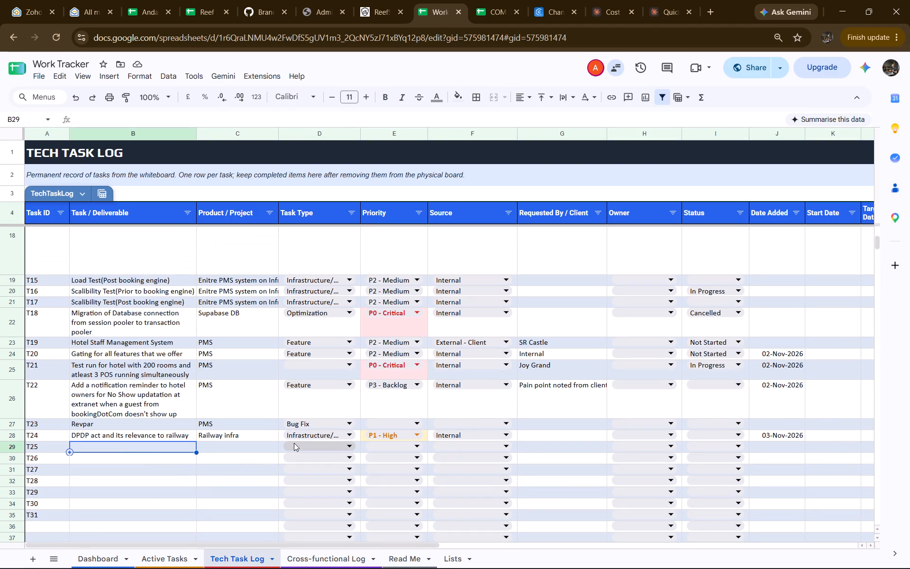
text(Loadign)
key(space)
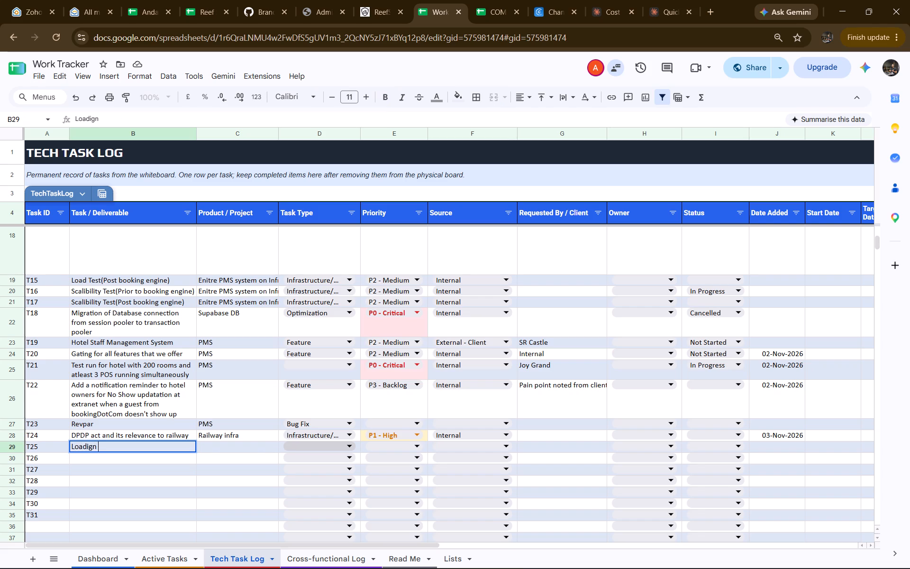
key(BackSpace)
key(BackSpace)
key(BackSpace)
text(ng buffer)
key(space)
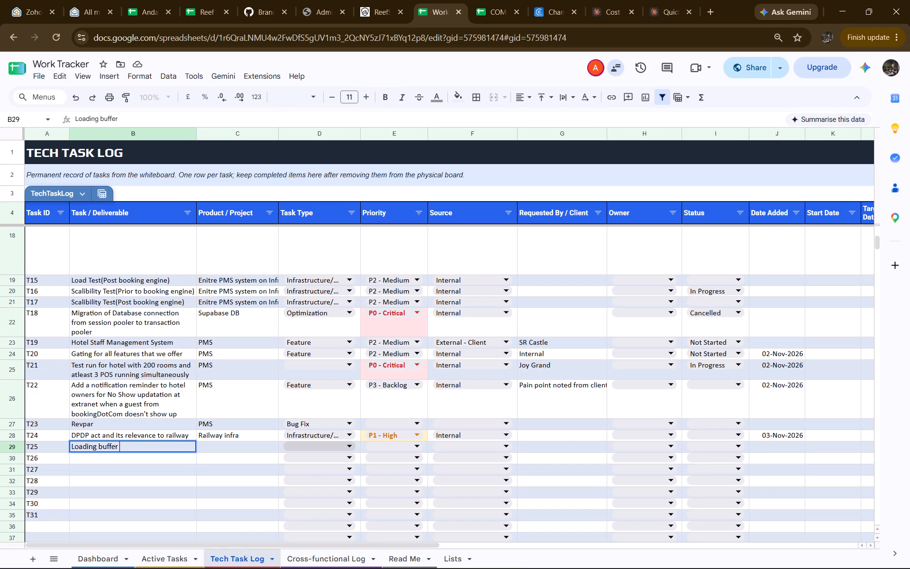
text(icon)
key(Right)
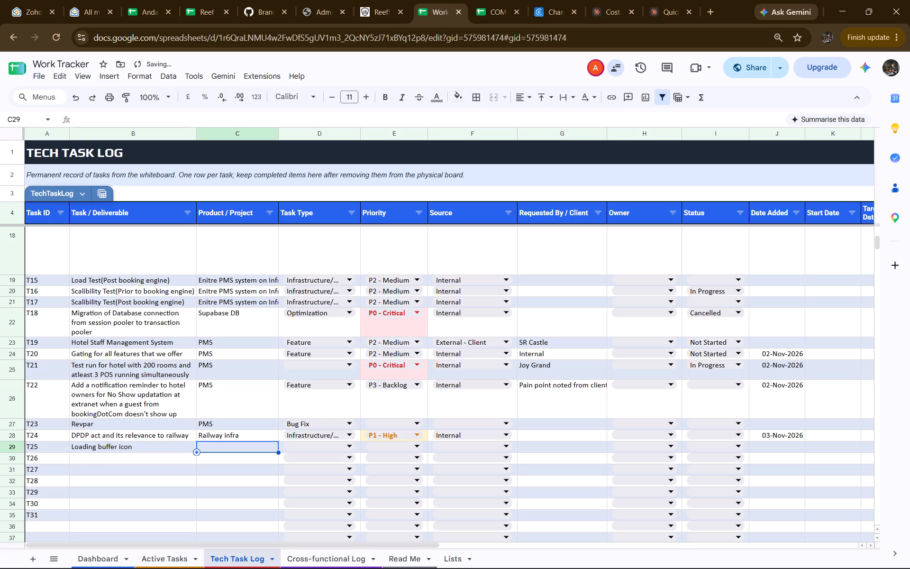
Set T25's product/project to PMS and its task type to Feature.
text(PS)
key(BackSpace)
text(MS)
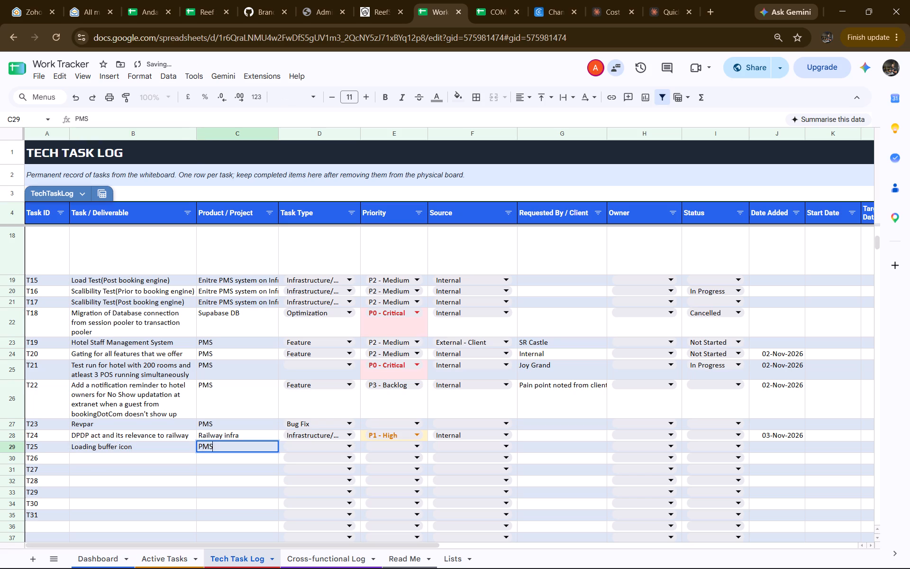
key(Right)
key(Return)
key(Down)
key(Return)
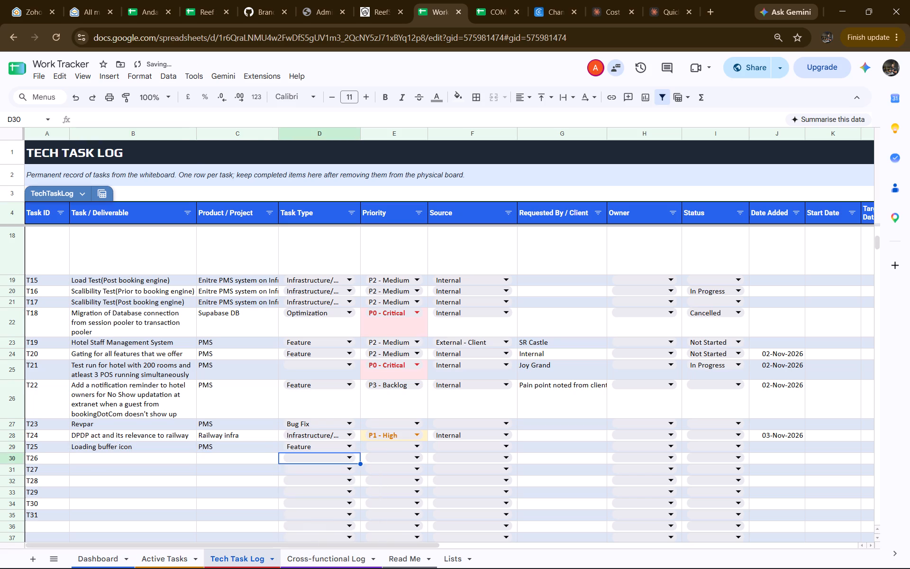
Set T25's priority to P0 - Critical and its source to Internal.
key(Right)
key(Up)
key(Return)
key(Down)
key(Return)
key(Right)
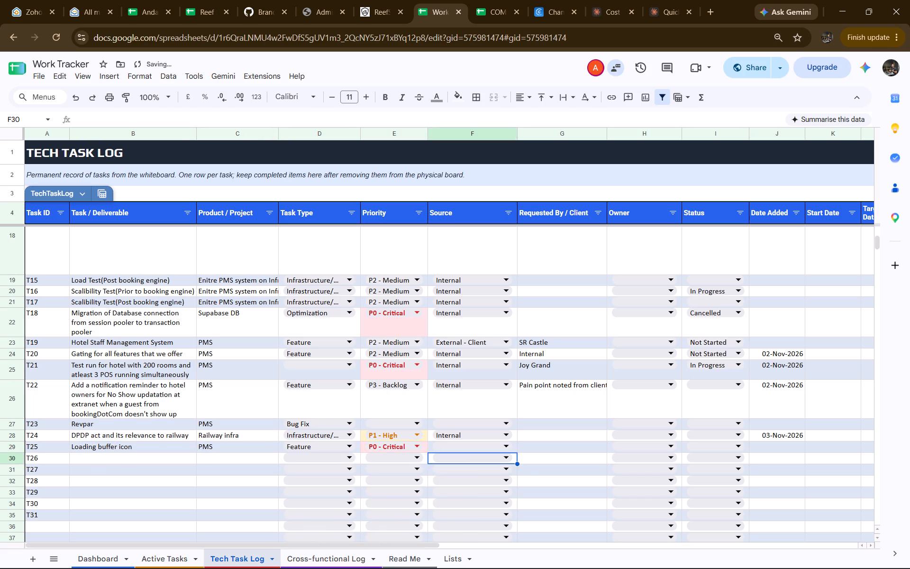
key(Up)
key(Return)
key(Down)
key(Return)
key(Right)
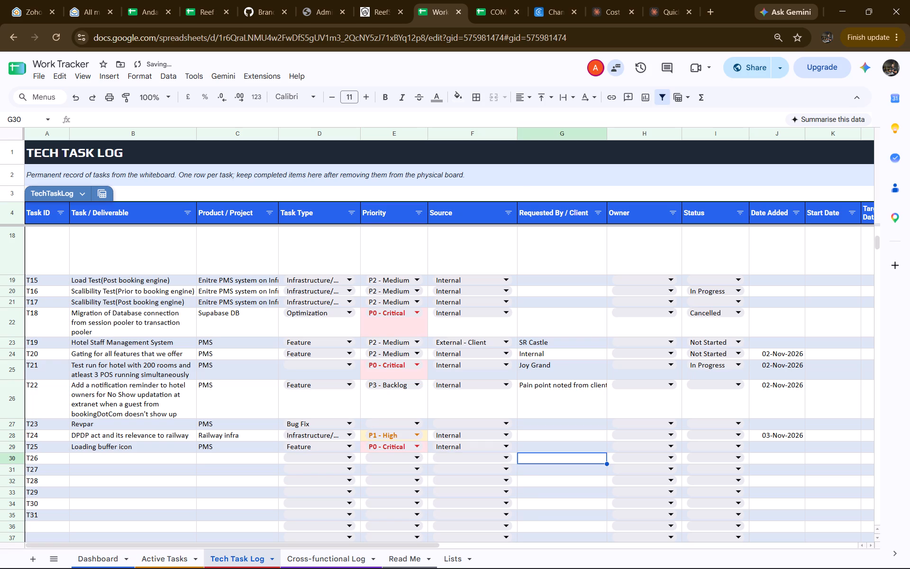
Enter "Tech" as the requester/client for T25.
key(Up)
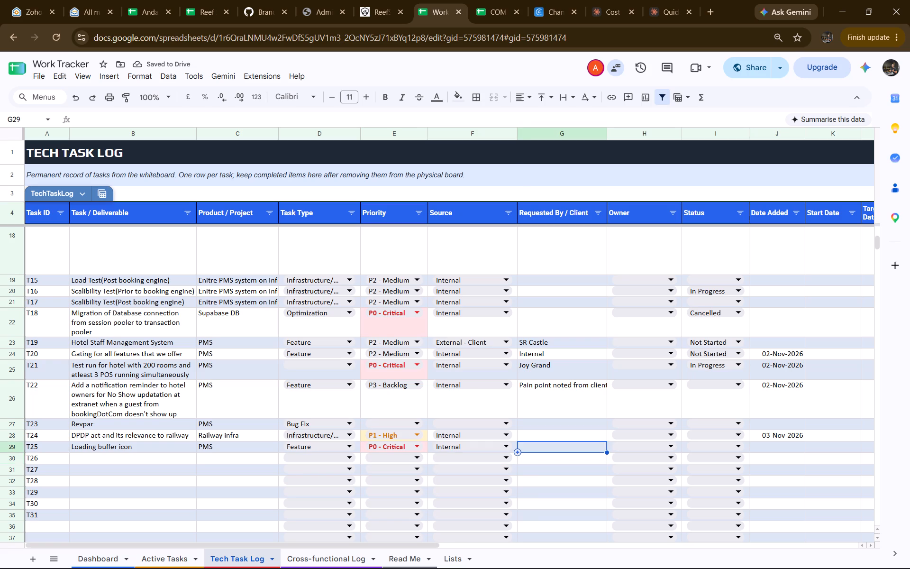
text(Tc)
key(BackSpace)
text(ech)
key(Right)
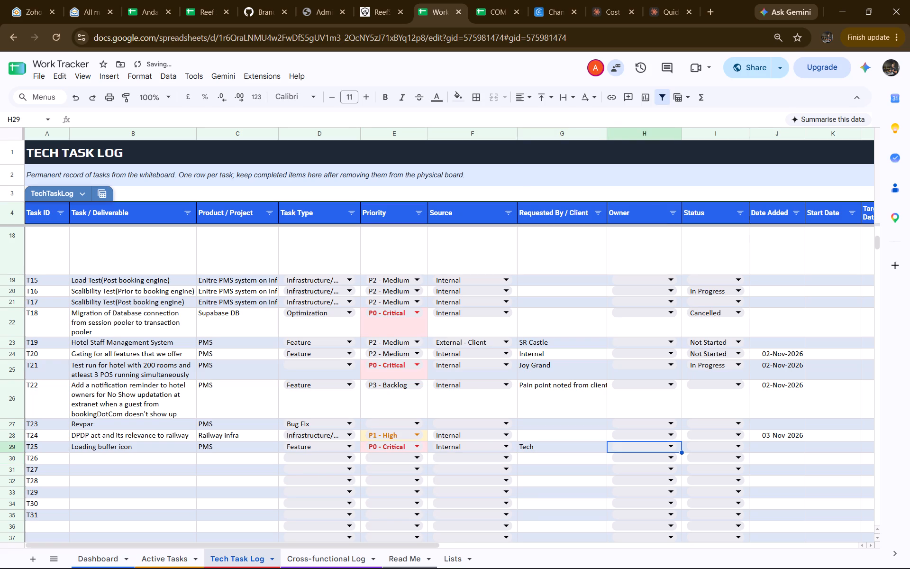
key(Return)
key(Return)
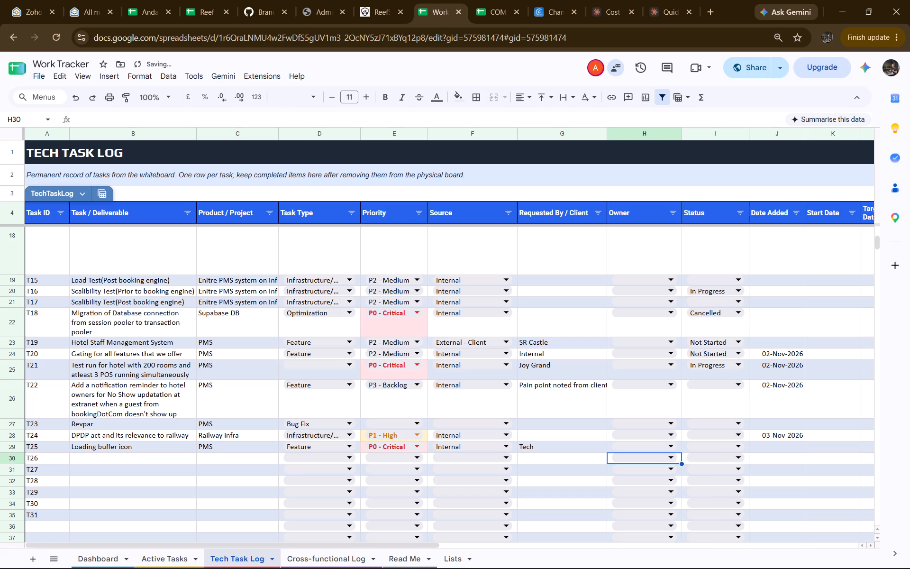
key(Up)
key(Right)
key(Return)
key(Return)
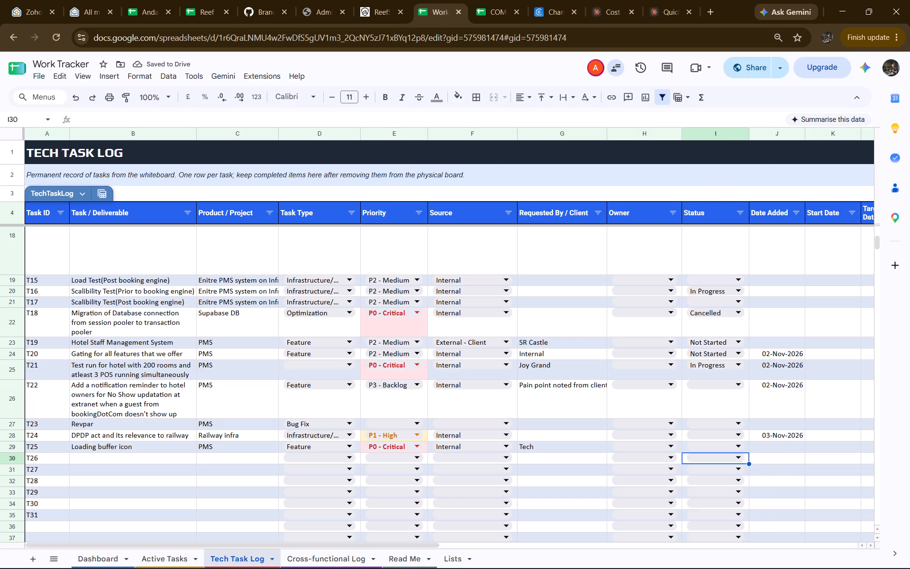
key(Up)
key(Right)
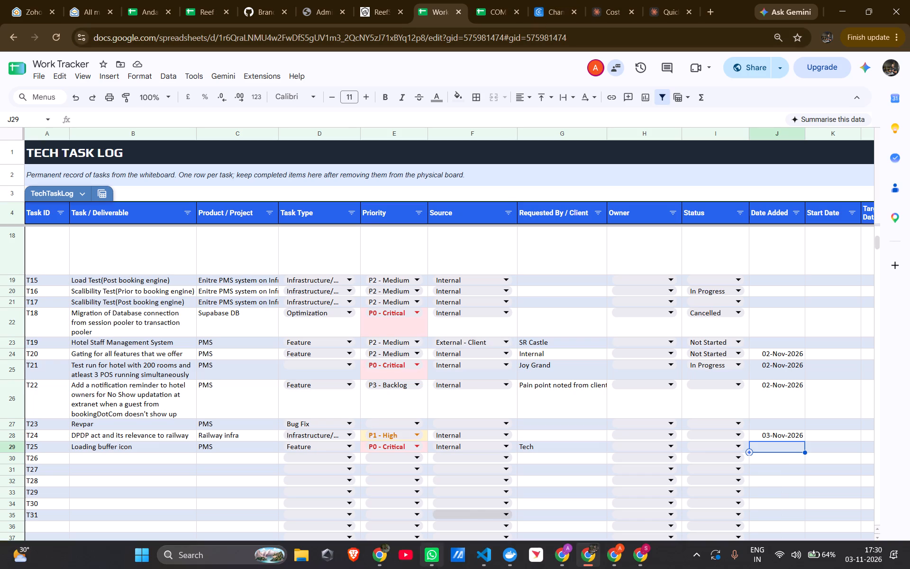
Write "Change all windows browser alerts to a proper template" as the task/deliverable for T26.
click(120, 459)
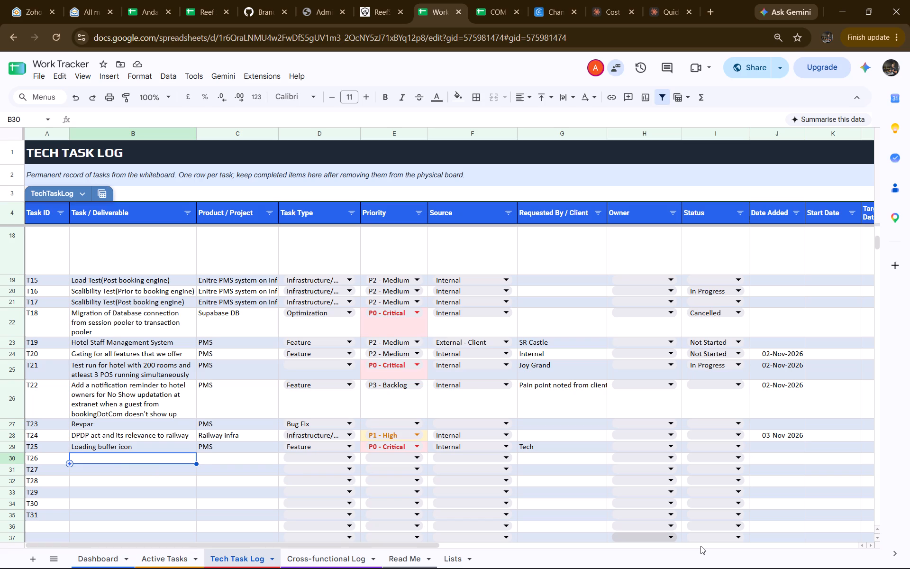
text(Change al the)
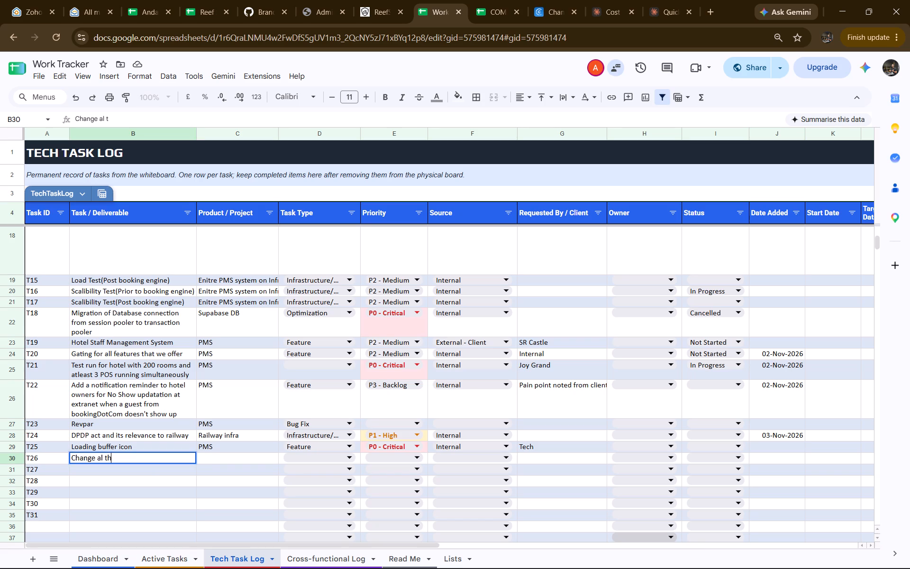
key(space)
key(BackSpace)
key(BackSpace)
key(BackSpace)
key(BackSpace)
key(BackSpace)
text(l)
key(space)
text(windows browser t)
key(BackSpace)
text(alerts to)
key(space)
text(a proper)
key(space)
text(templagte)
key(space)
key(BackSpace)
key(BackSpace)
key(BackSpace)
key(e)
key(BackSpace)
key(BackSpace)
text(tee)
key(BackSpace)
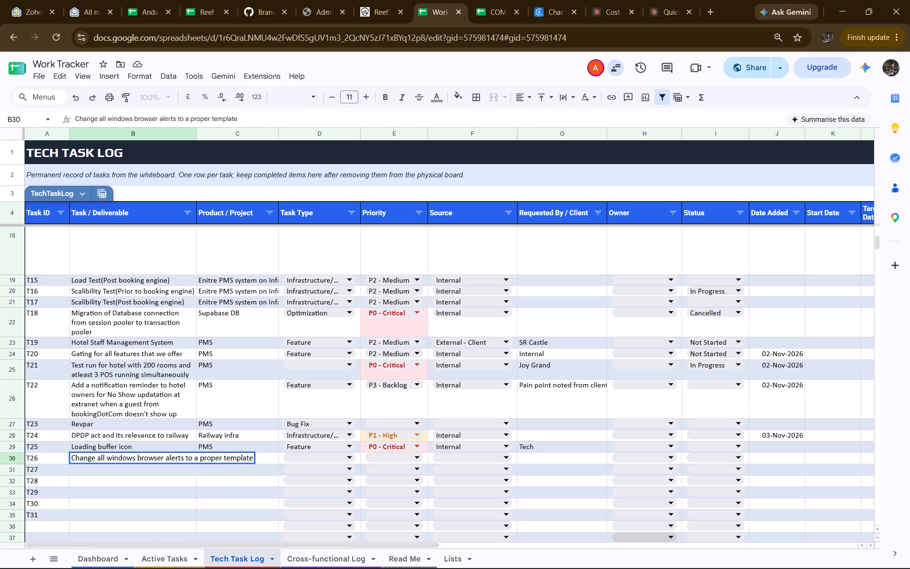
Insert "pop-up" before "template" in T26's task description.
key(ctrl+Left)
key(Right)
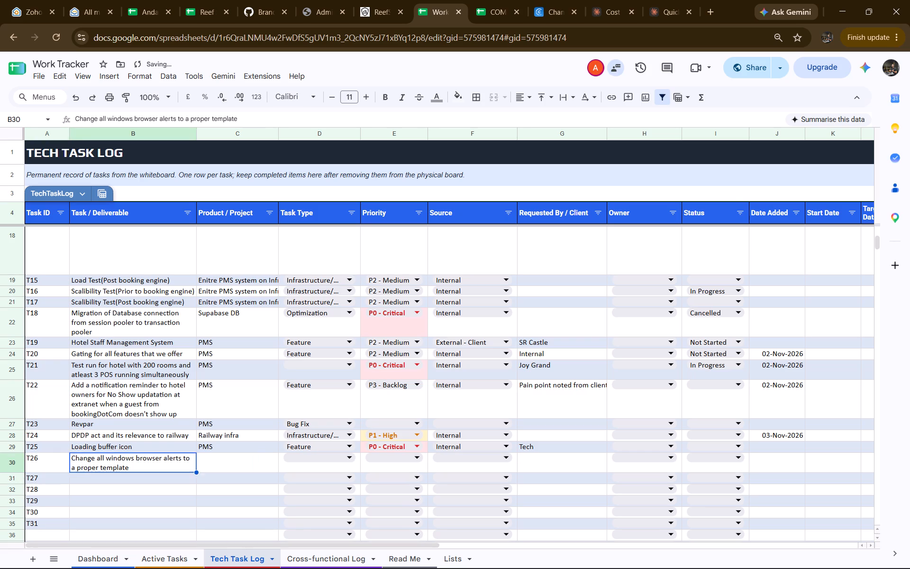
key(Return)
key(ctrl+Left)
key(ctrl+Left)
key(ctrl+Right)
text(pop)
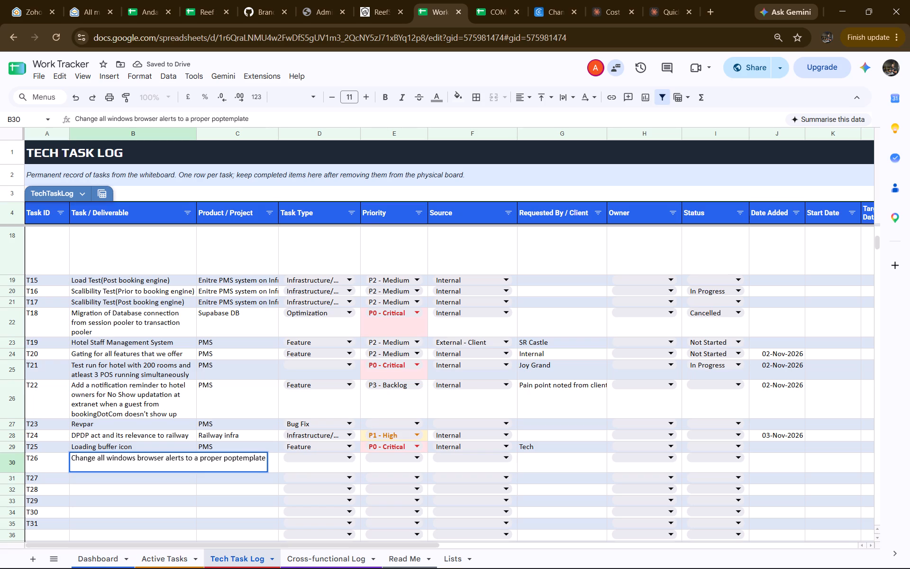
text(-up)
key(space)
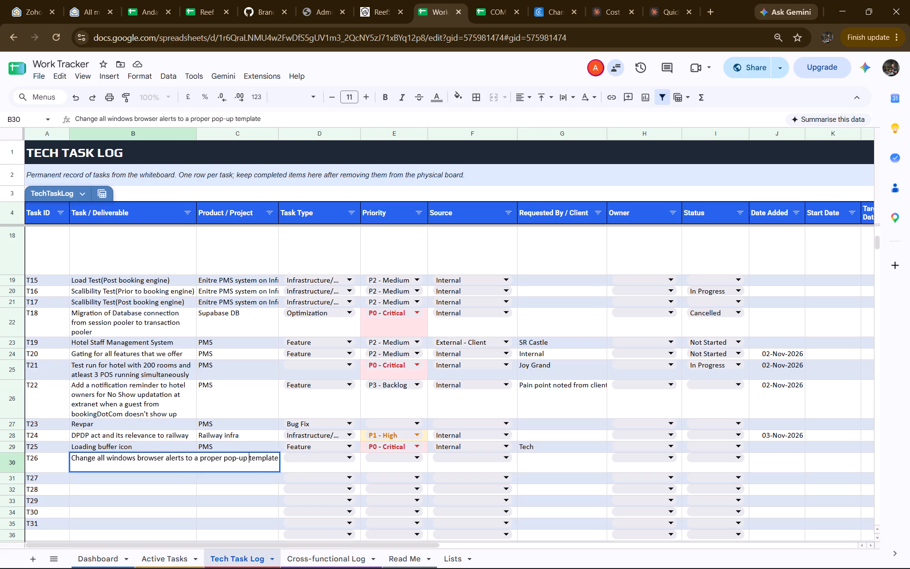
key(Return)
Replace "to" with "with" before "a proper pop-up template" in T26's task description.
key(Up)
key(Return)
key(ctrl+Left)
key(ctrl+Left)
key(ctrl+Left)
key(ctrl+Left)
key(ctrl+Left)
key(ctrl+Left)
key(Left)
key(BackSpace)
key(BackSpace)
text(withy)
key(BackSpace)
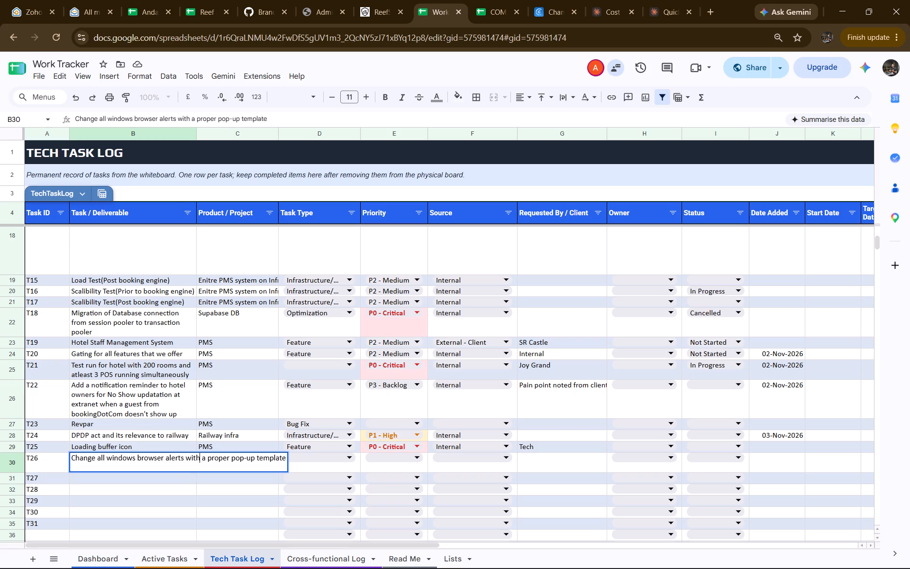
key(Return)
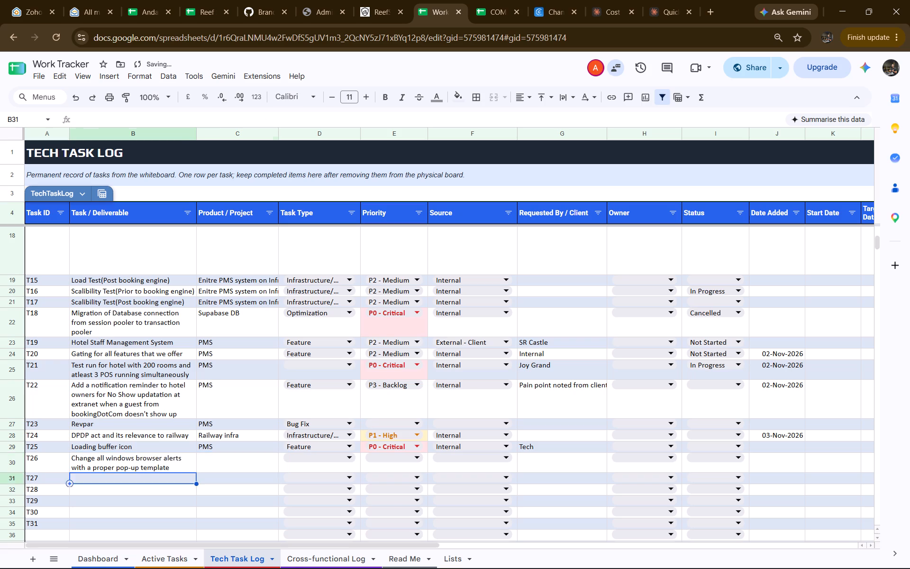
Set T26's product/project to PMS and its task type to Feature.
key(Right)
key(Up)
text(PSM)
key(BackSpace)
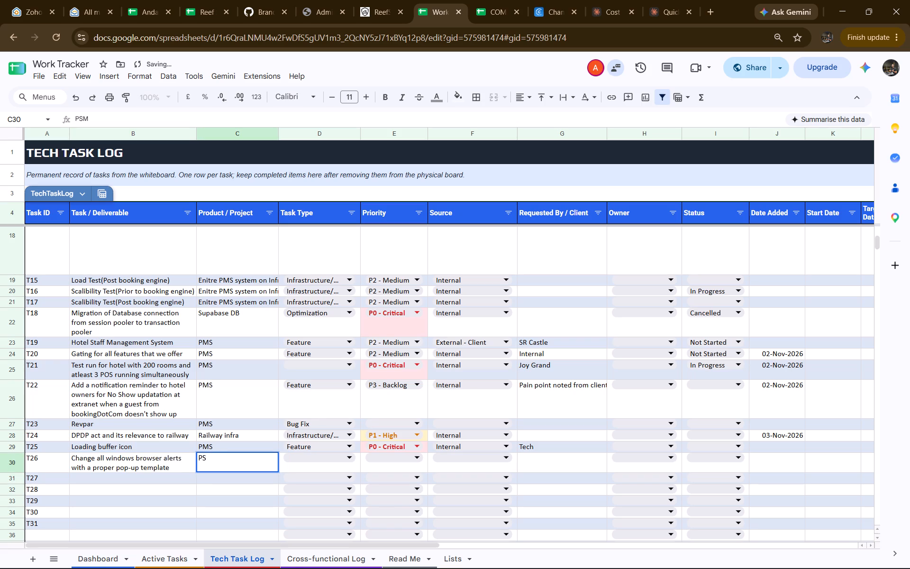
key(BackSpace)
text(MS)
key(Right)
key(Return)
key(Down)
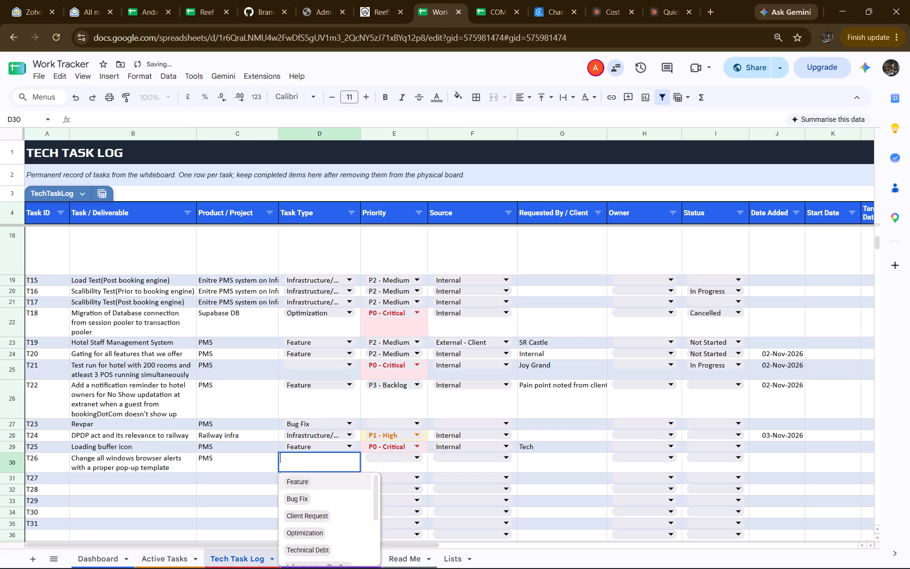
key(Return)
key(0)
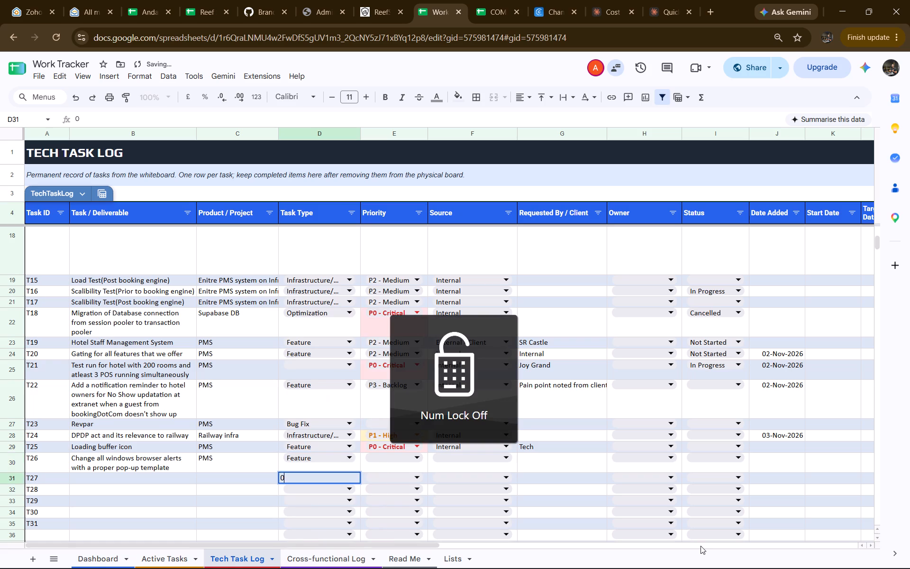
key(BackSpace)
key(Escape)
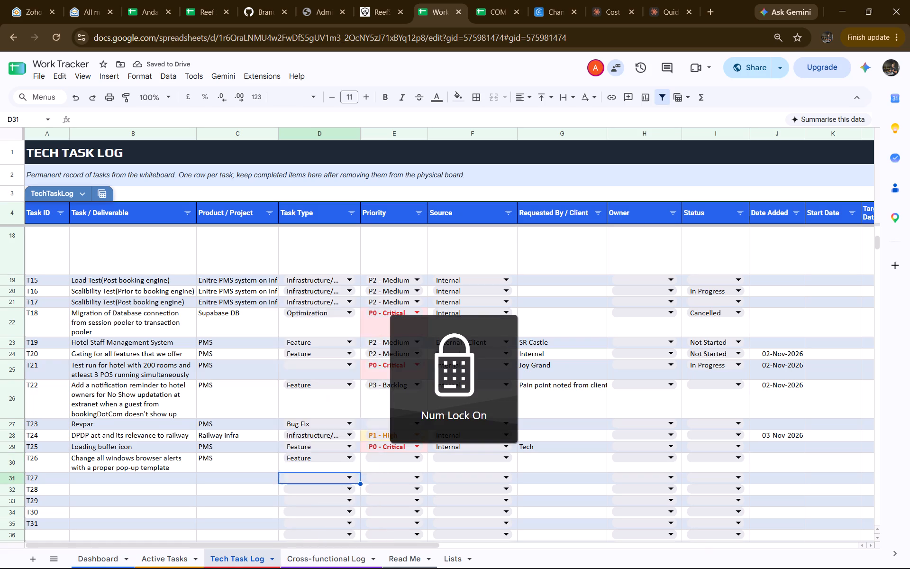
Set T26's priority to P1 - High and its source to Internal.
key(Up)
key(Right)
key(Return)
key(Down)
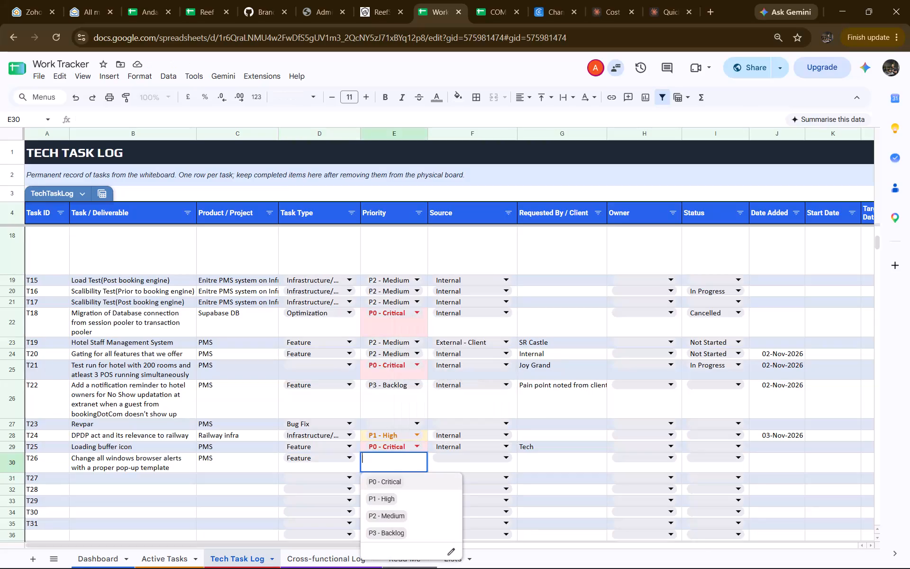
key(Down)
key(Return)
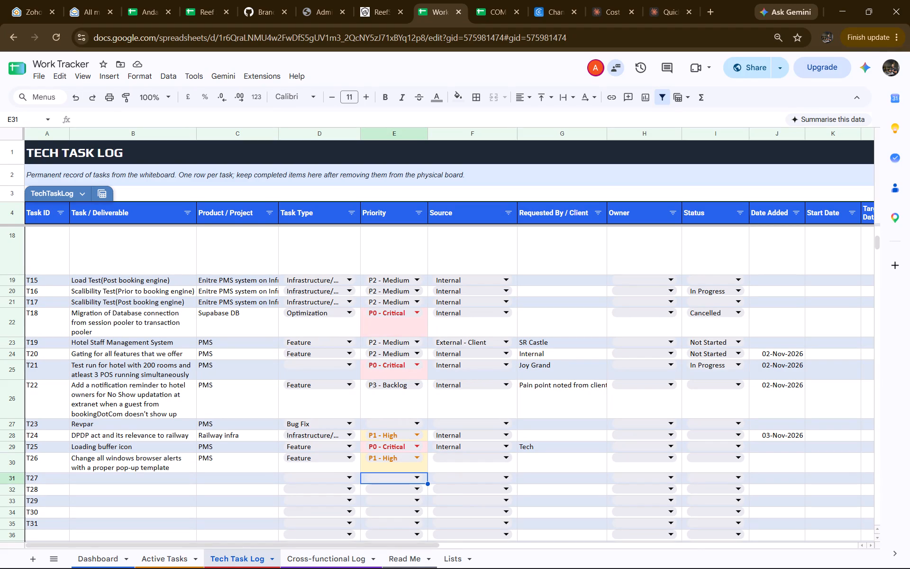
key(Up)
key(Right)
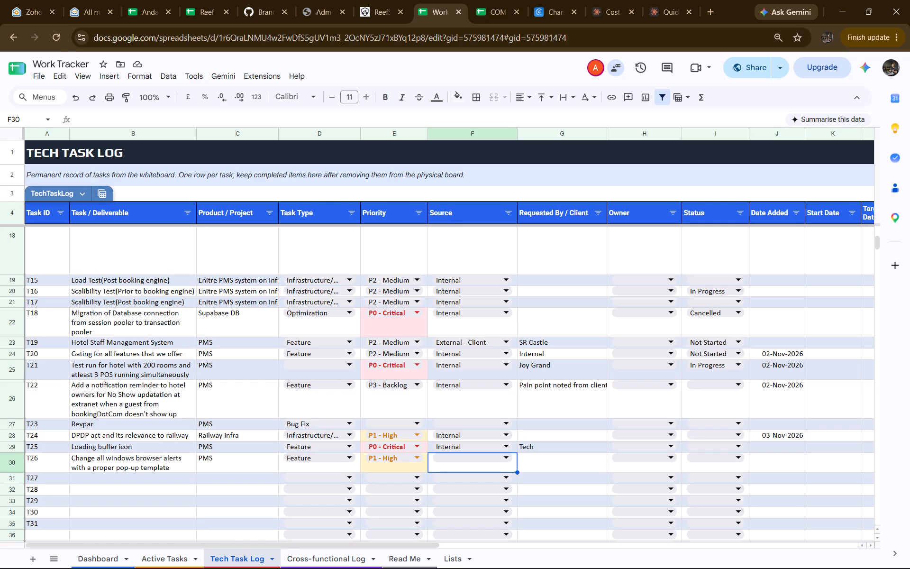
key(Return)
key(Down)
key(Return)
key(Right)
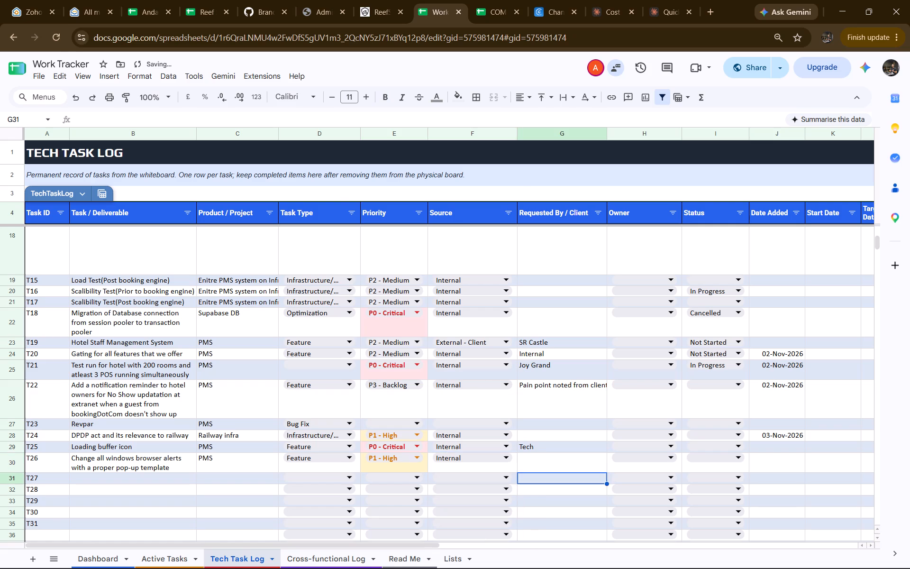
Enter "Tech" as the Requested By / Client value for T26.
key(Up)
key(Return)
text(Tc)
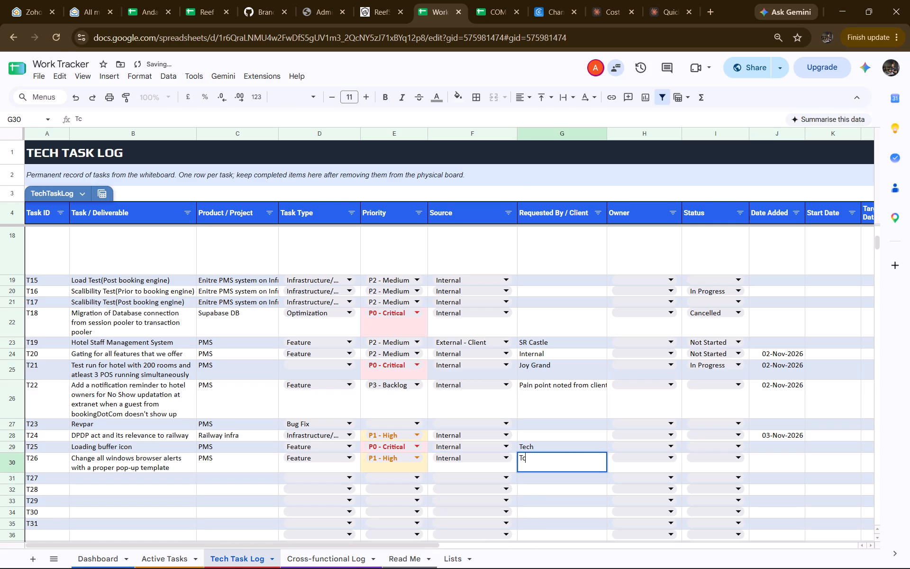
key(BackSpace)
key(e)
key(Return)
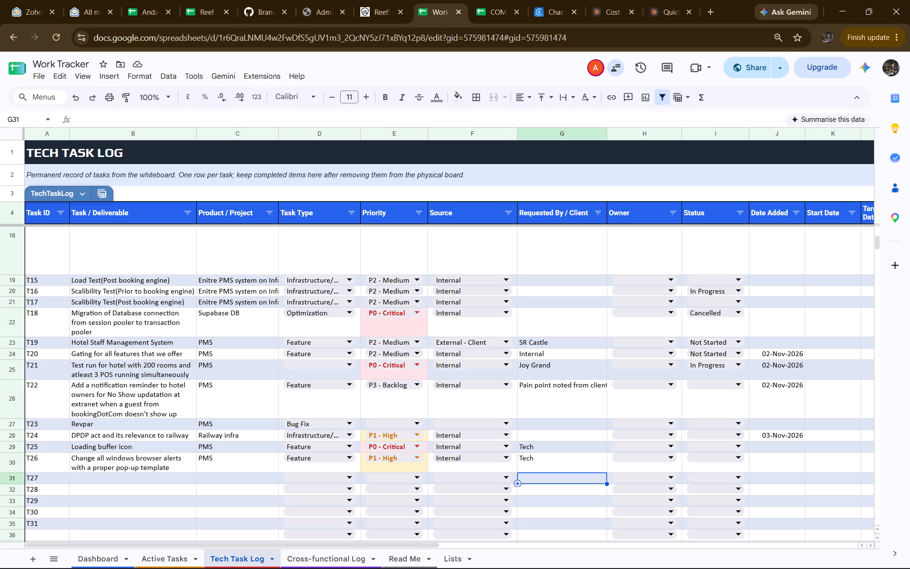
Copy T24's date added, 03-Nov-2026, into the Date Added cells of T25 and T26.
key(Up)
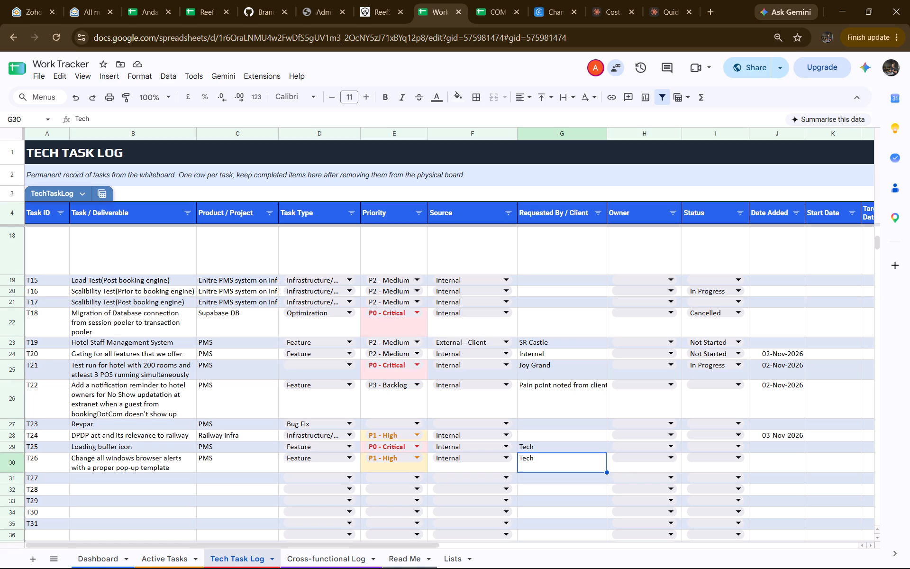
key(Right)
key(Right)
key(Right)
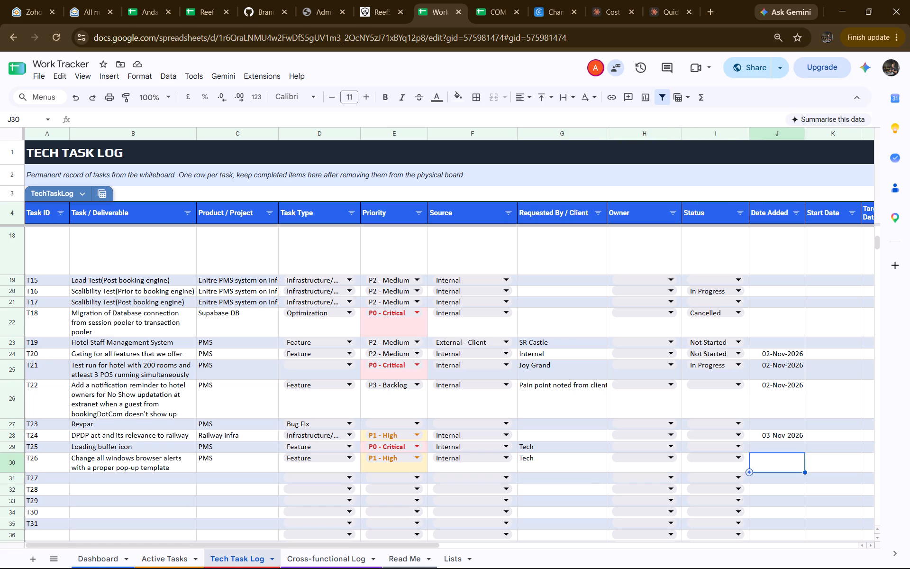
key(Up)
key(Up)
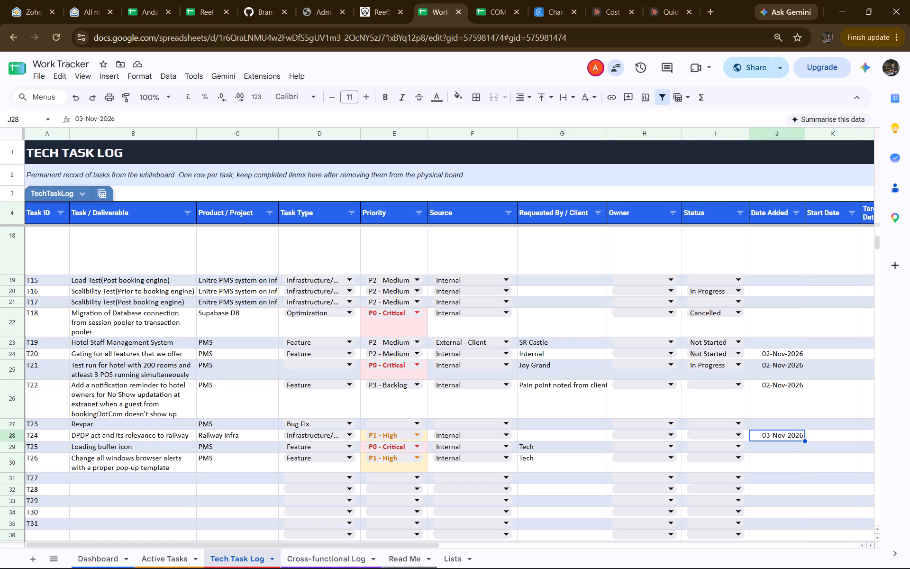
key(ctrl+c)
key(Down)
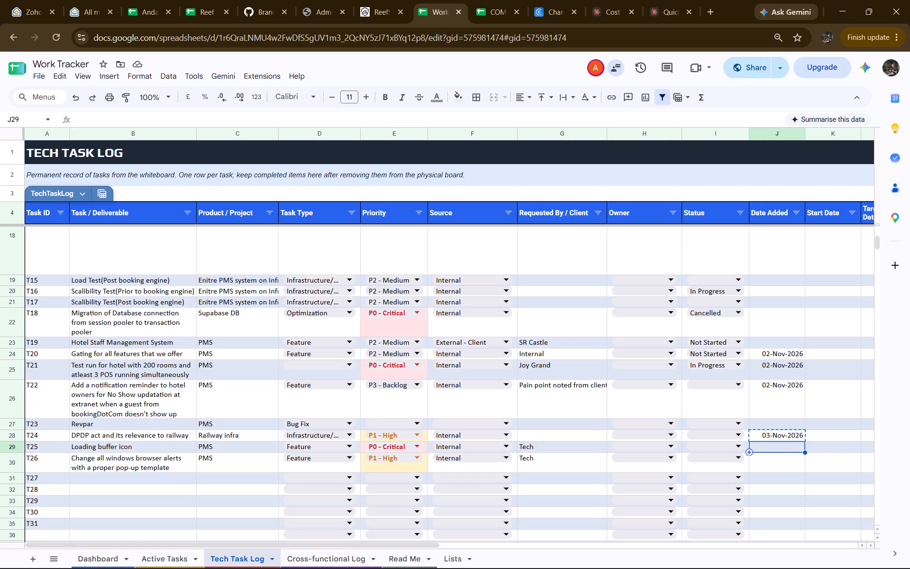
key(ctrl+v)
key(Down)
key(ctrl+v)
key(Down)
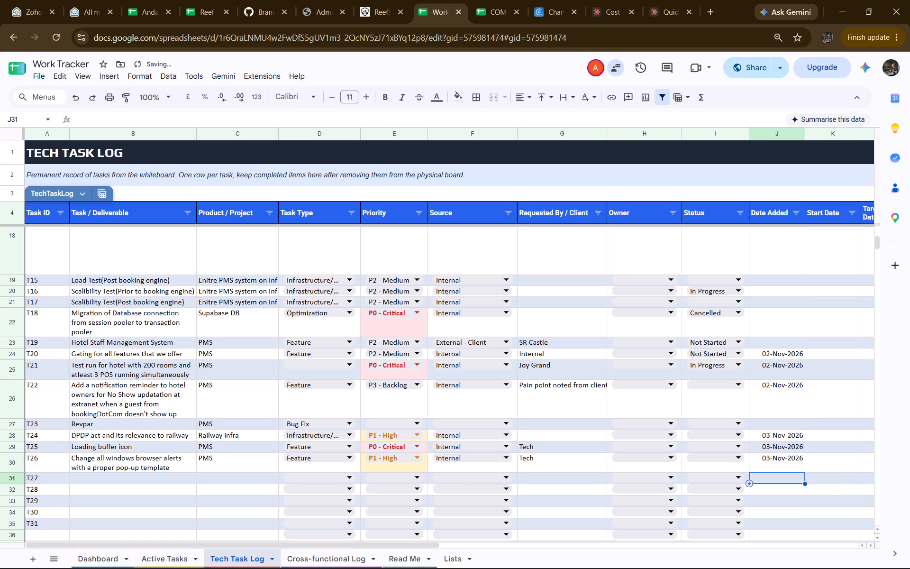
Select the empty Task / Deliverable cell of T27.
key(Left)
key(Left)
key(Left)
key(Left)
key(Left)
key(Left)
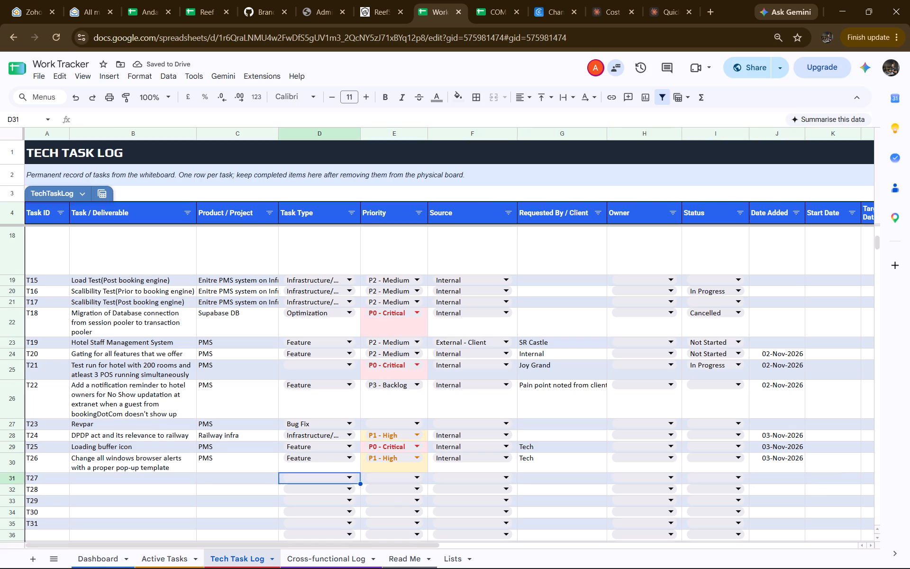
key(Left)
key(Left)
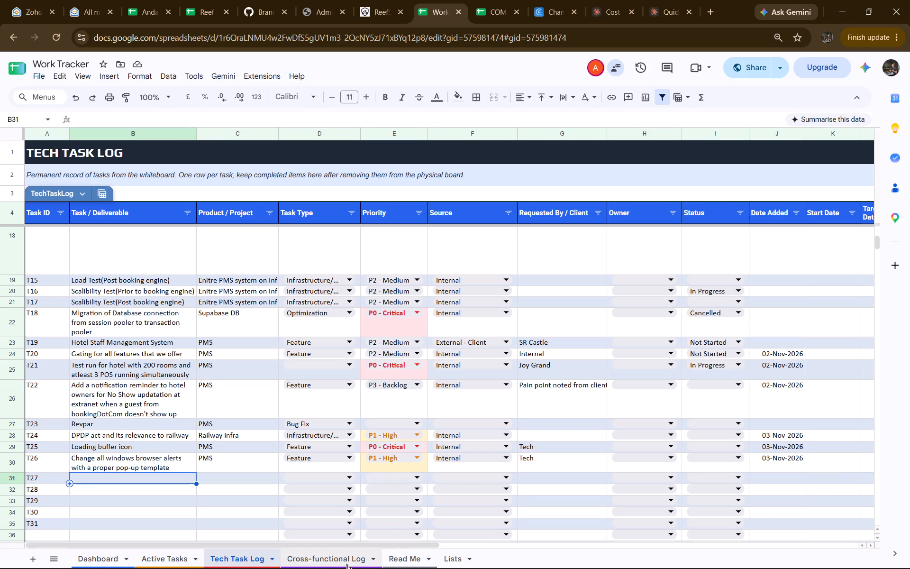
Review the live task list on the Active Tasks sheet and return to the Tech Task Log.
click(165, 557)
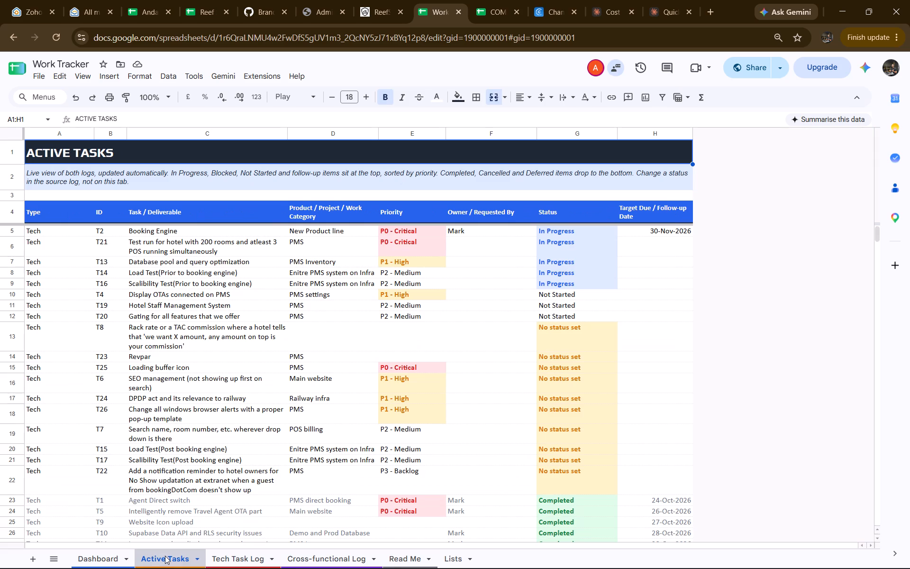
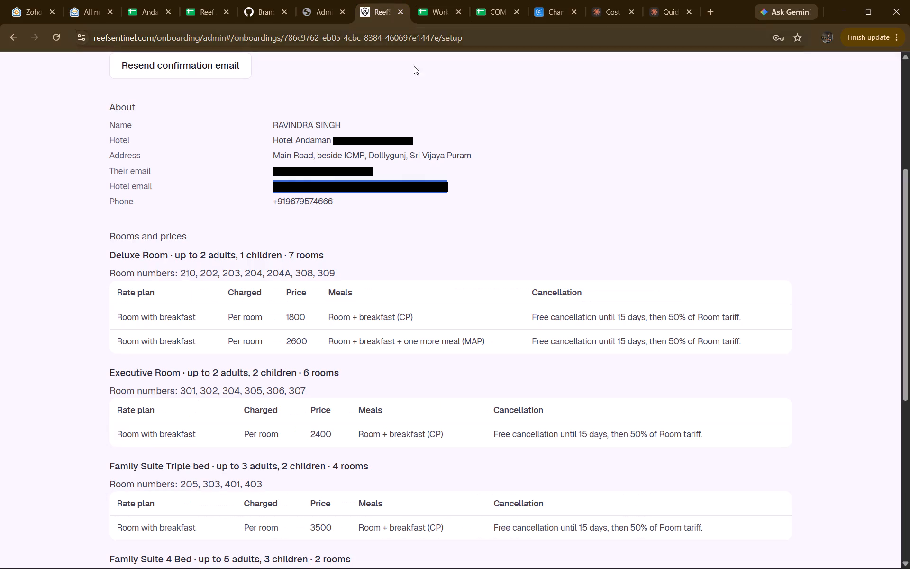
Go from the hotel's submitted setup details to its onboarding overview with status, owner and step progress.
click(493, 136)
scroll(462, 184, up, 3)
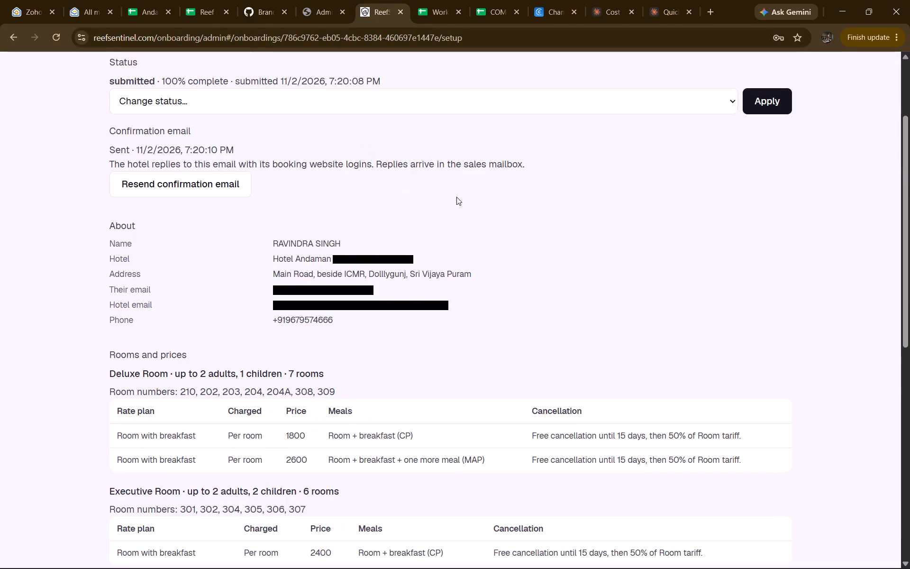
scroll(455, 197, up, 1)
click(148, 158)
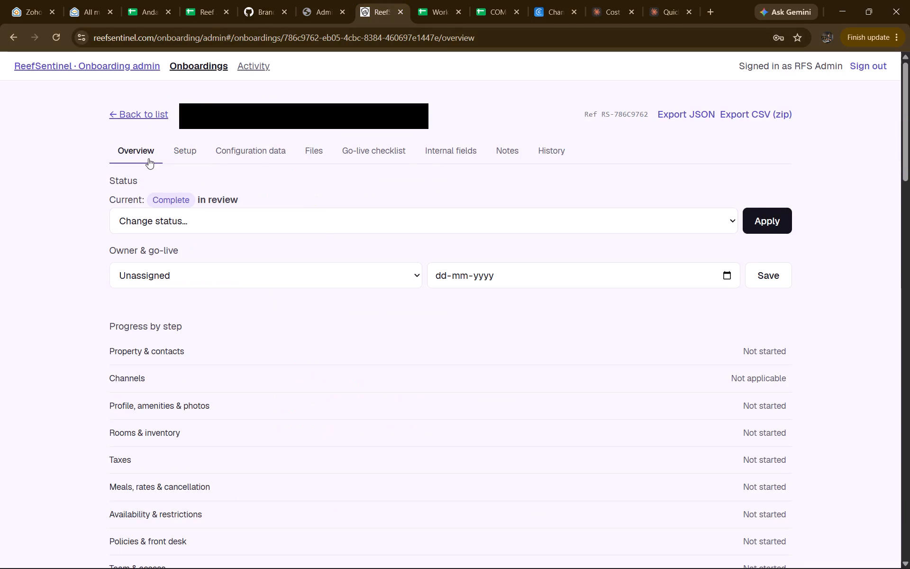
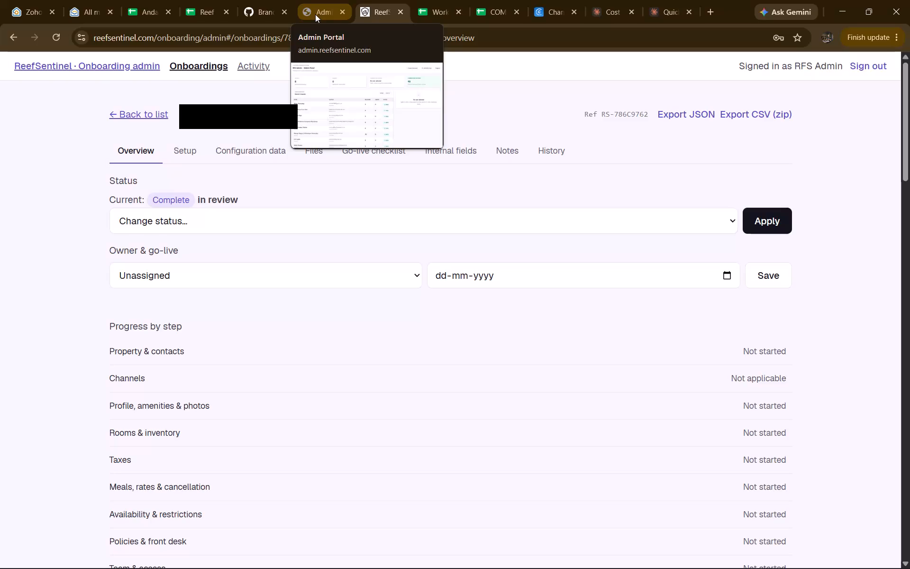
Start a new onboarding from the onboardings list and enter "White Sand Beach Resort" as the property name.
click(135, 119)
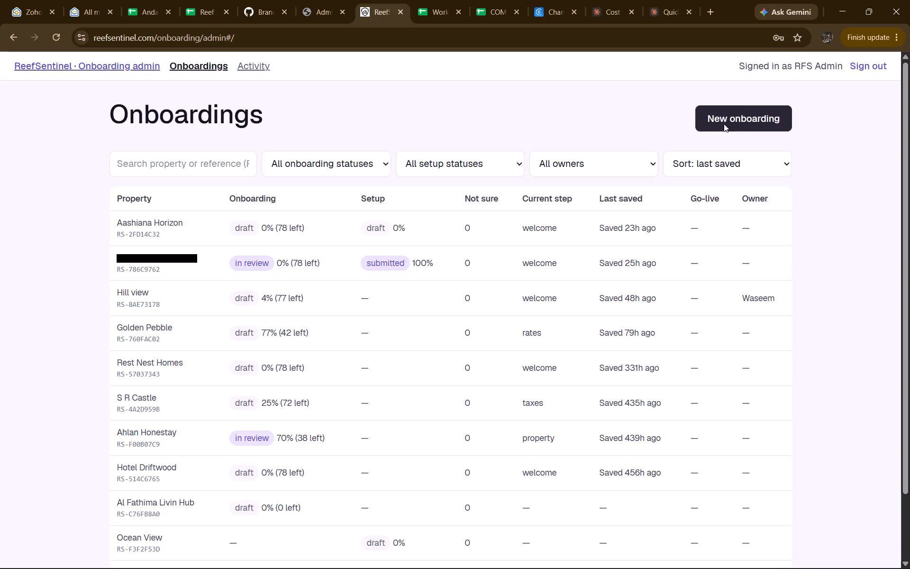
click(724, 124)
click(211, 211)
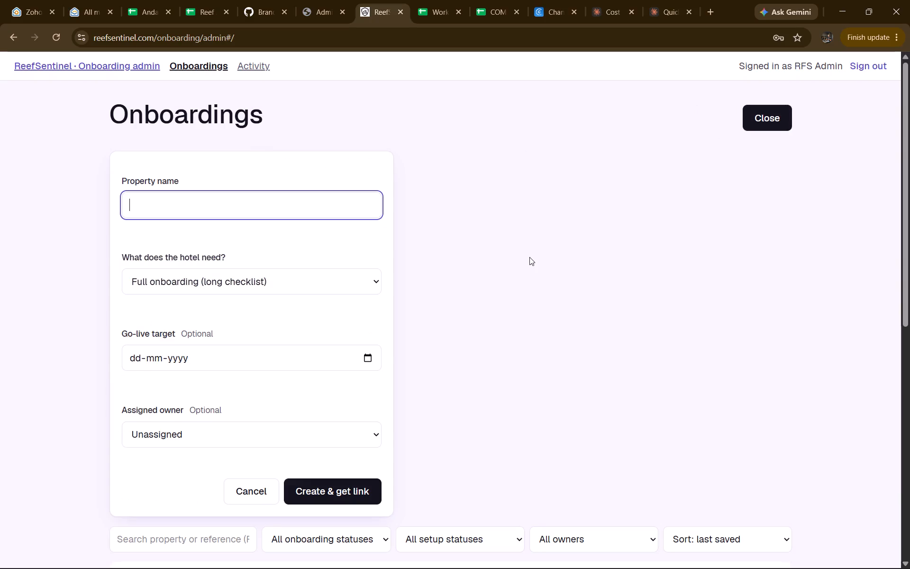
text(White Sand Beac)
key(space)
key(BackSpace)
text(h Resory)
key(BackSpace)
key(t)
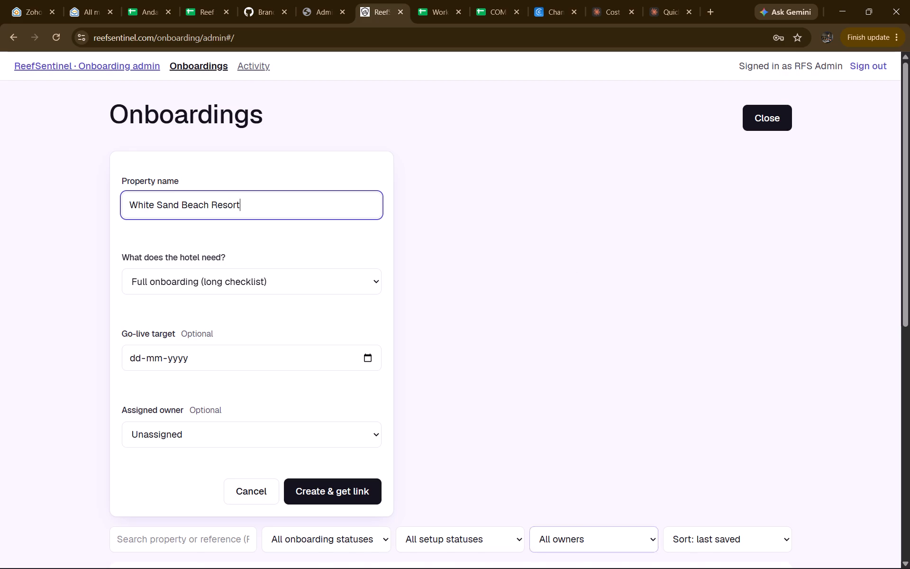
Set what the hotel needs to Quick setup (short form) for the White Sand Beach Resort onboarding.
click(356, 298)
click(356, 291)
click(294, 314)
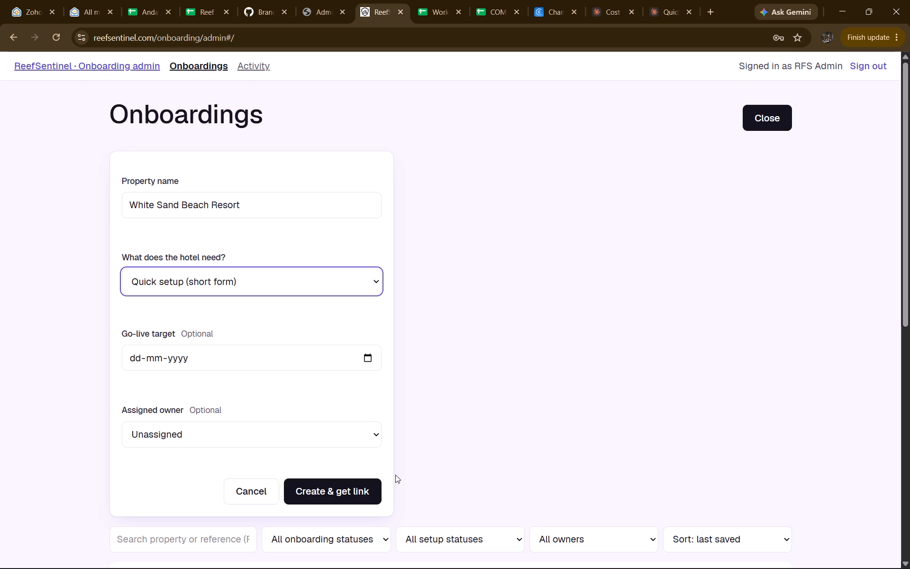